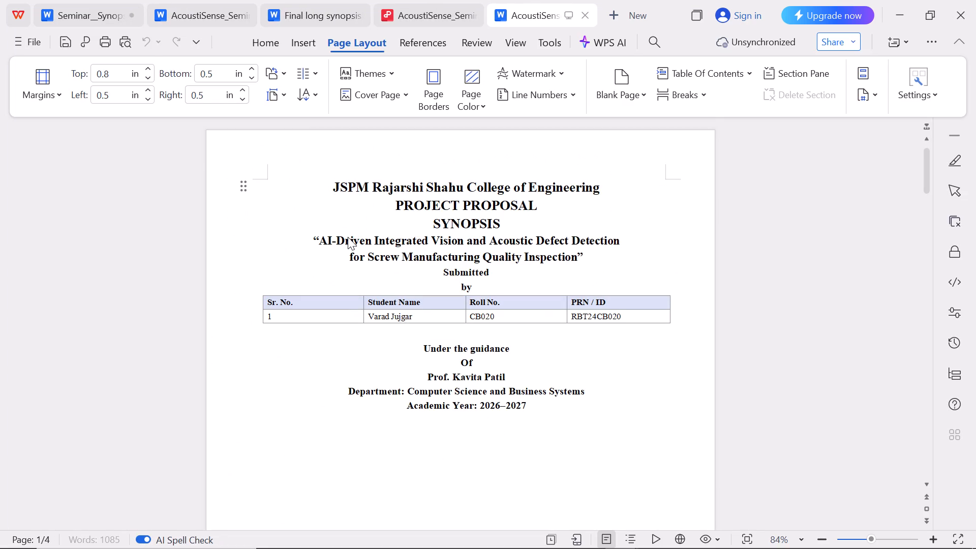
Delete the duplicate dotted-line index list below the index table, from "Abstract" through "8.2 Approval".
scroll(369, 226, down, 16)
scroll(403, 205, down, 14)
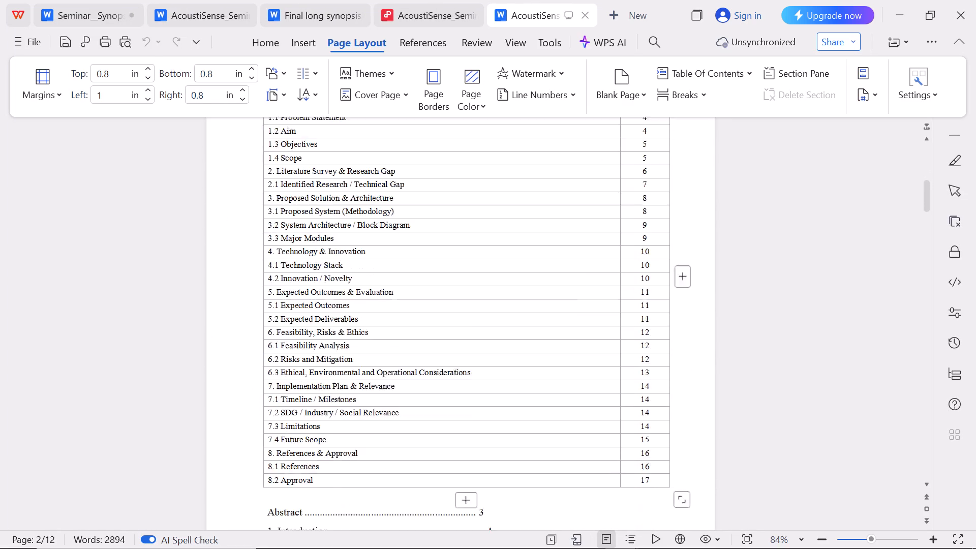
scroll(428, 180, down, 11)
drag(264, 173, 356, 348)
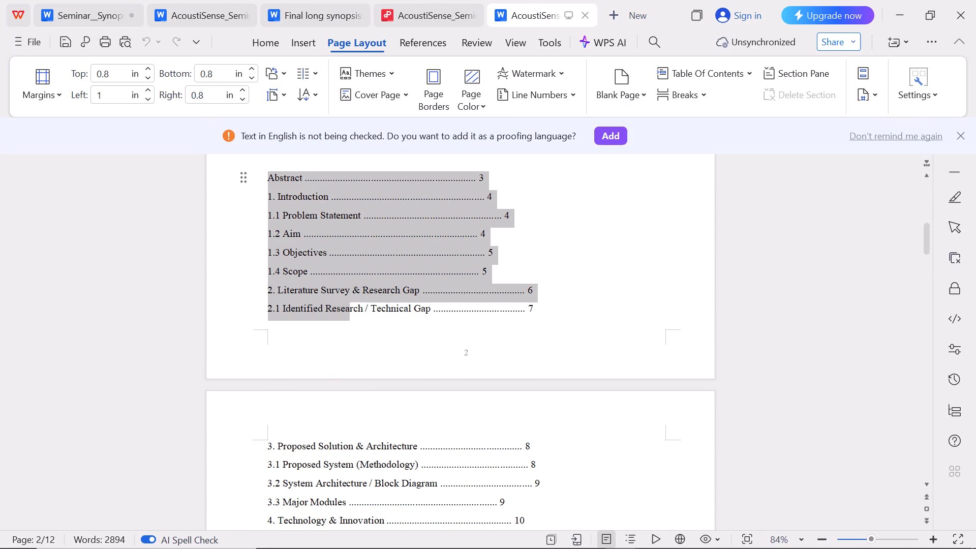
drag(356, 348, 419, 510)
scroll(409, 394, down, 8)
scroll(384, 333, up, 1)
scroll(384, 333, down, 11)
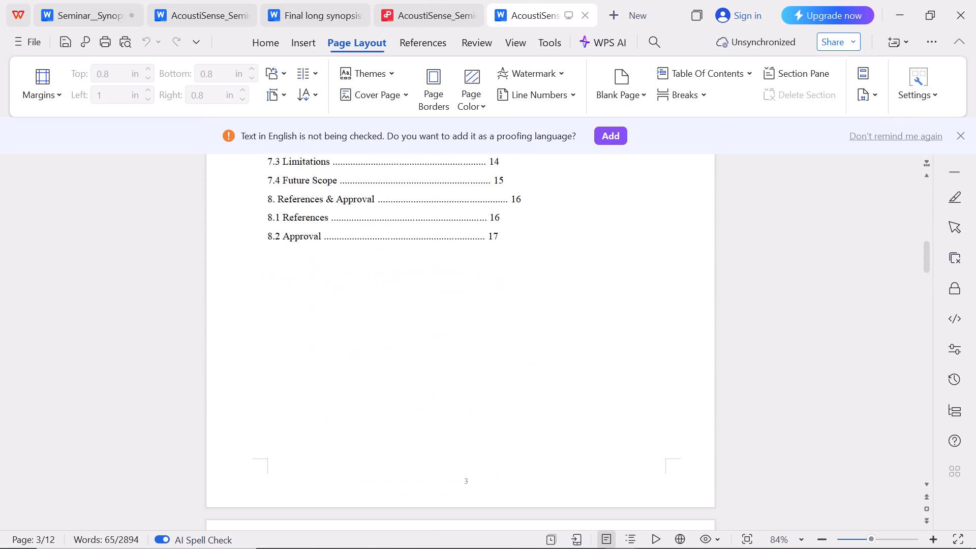
shift+click(505, 239)
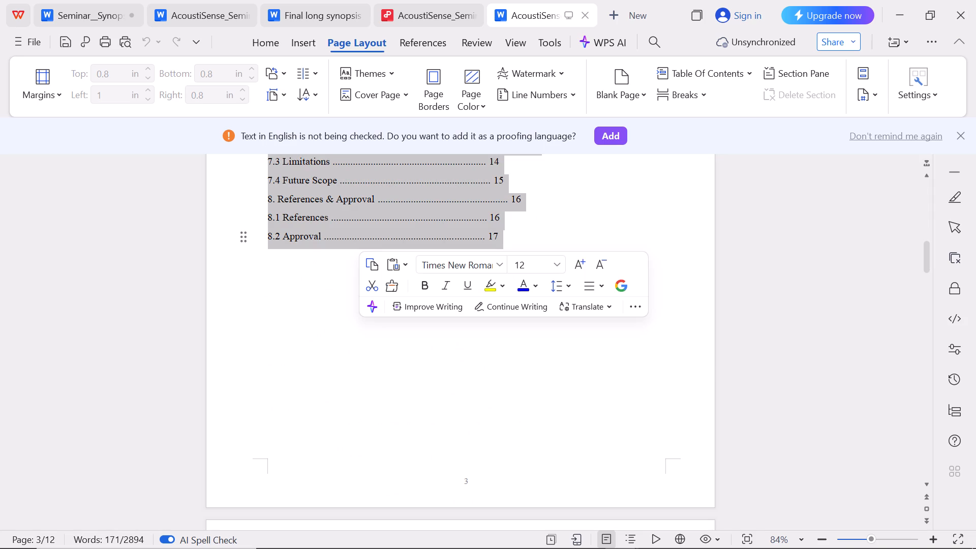
key(BackSpace)
Examine the index page and its contents table.
scroll(505, 239, up, 13)
scroll(505, 239, down, 2)
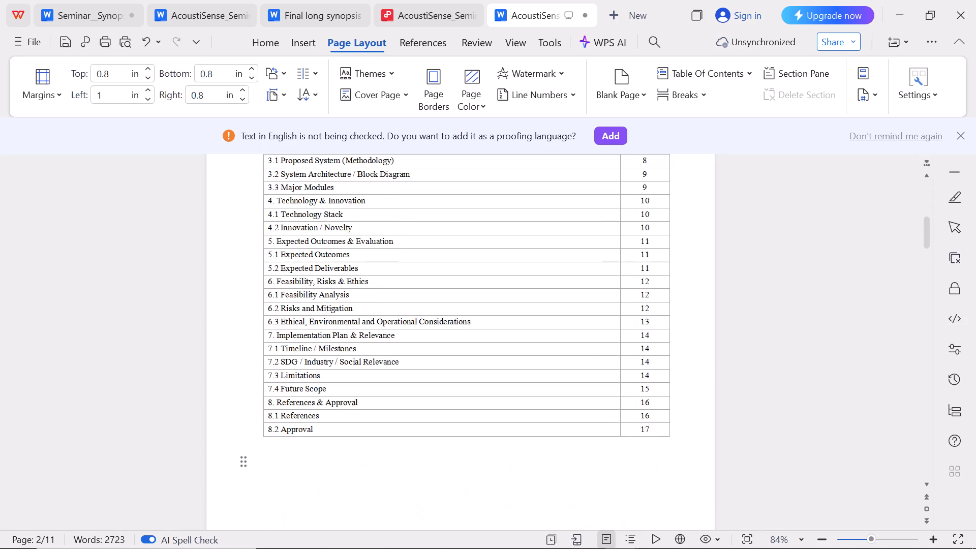
scroll(505, 239, up, 1)
scroll(505, 239, down, 3)
scroll(505, 239, up, 3)
scroll(505, 239, down, 1)
scroll(505, 239, up, 4)
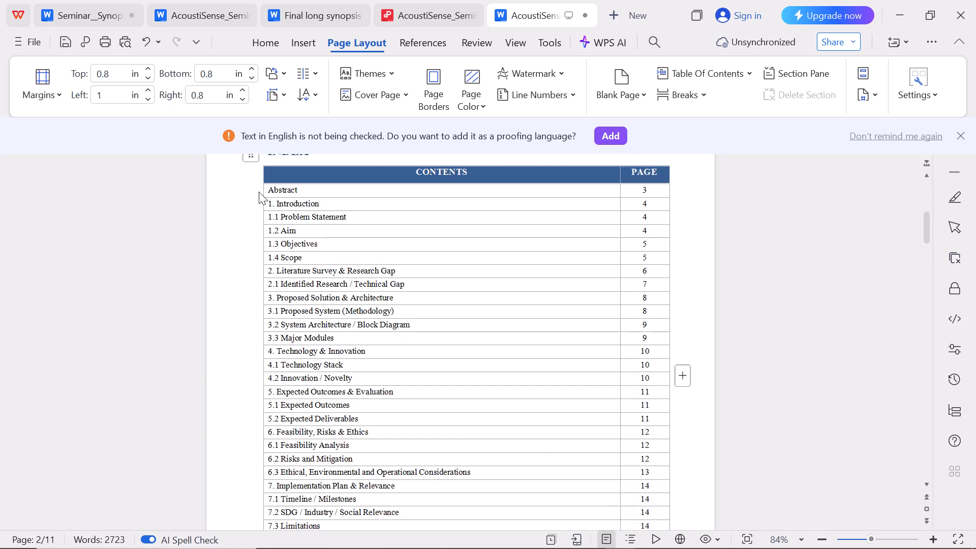
Delete the student details table beneath "Submitted by" on the cover page.
scroll(285, 194, up, 20)
scroll(285, 194, up, 9)
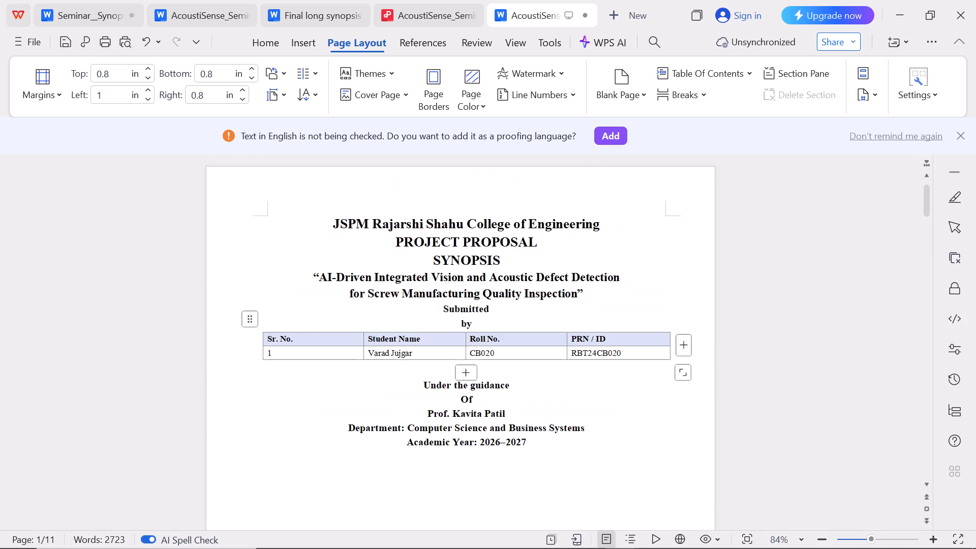
scroll(333, 388, down, 8)
scroll(333, 388, up, 6)
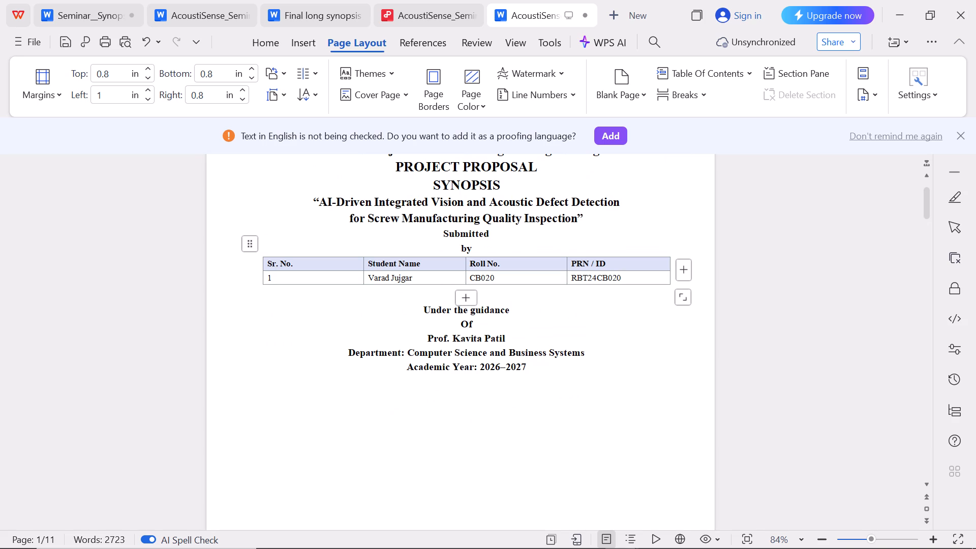
click(247, 247)
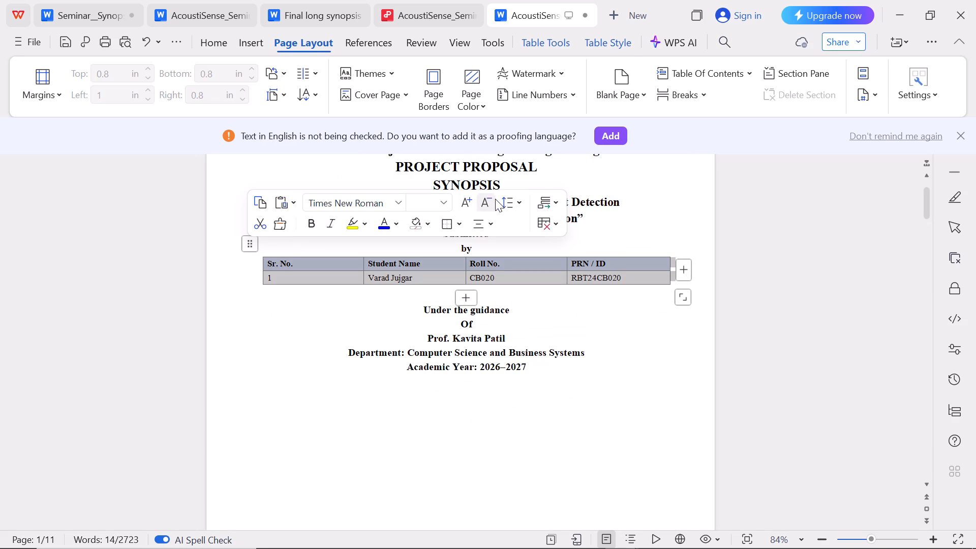
click(278, 221)
double_click(278, 221)
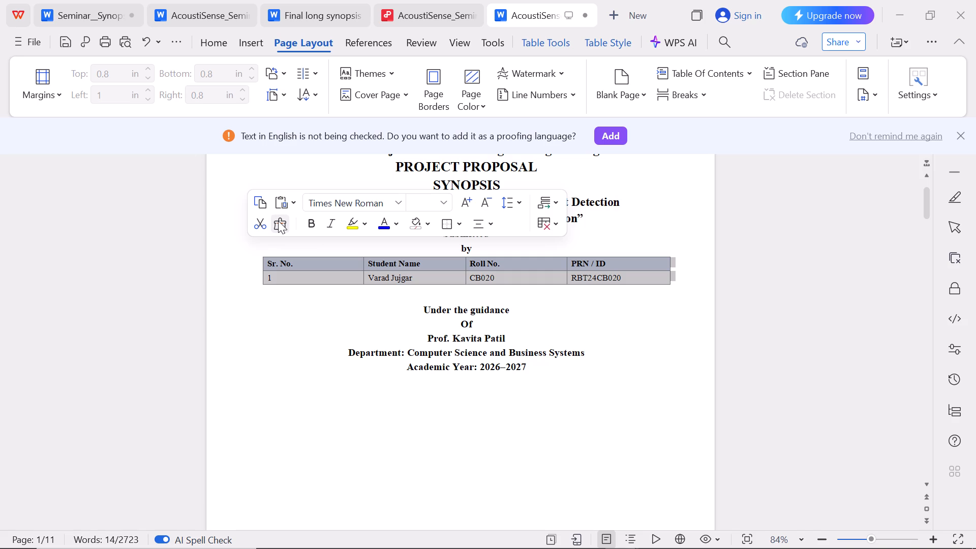
click(546, 228)
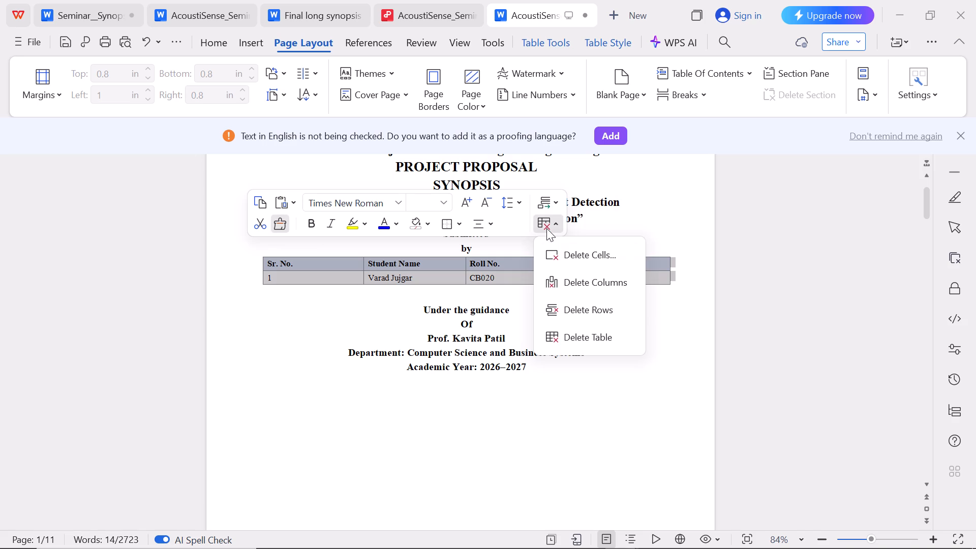
click(564, 259)
click(439, 261)
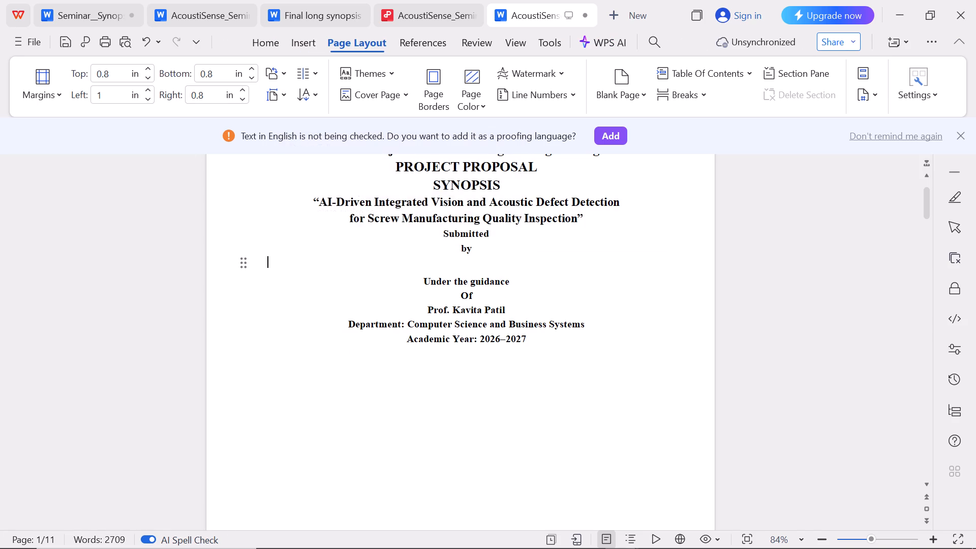
Examine the cover, index and Abstract pages to check the layout and spacing between them.
scroll(480, 293, down, 8)
scroll(480, 293, up, 1)
scroll(480, 293, down, 20)
scroll(480, 293, down, 15)
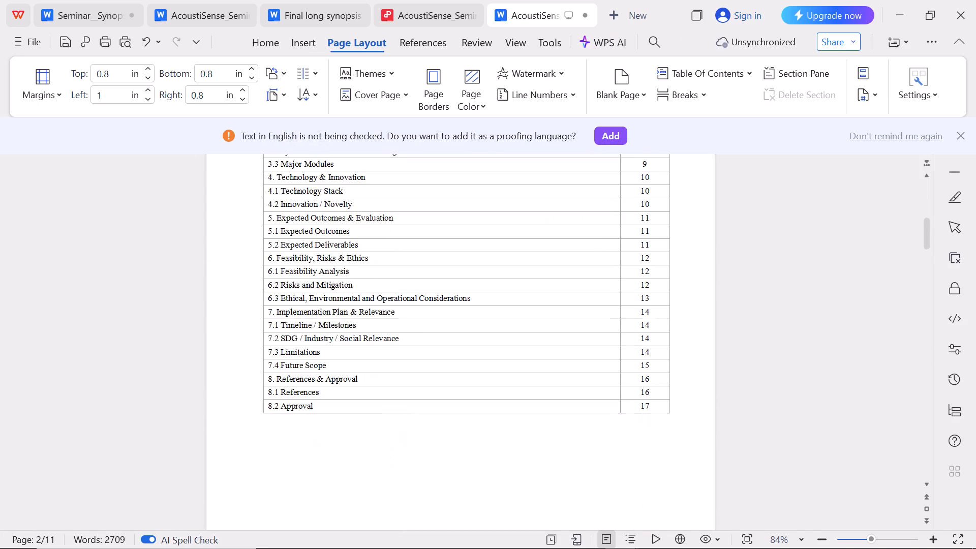
scroll(480, 293, down, 3)
scroll(480, 293, up, 1)
scroll(480, 293, down, 19)
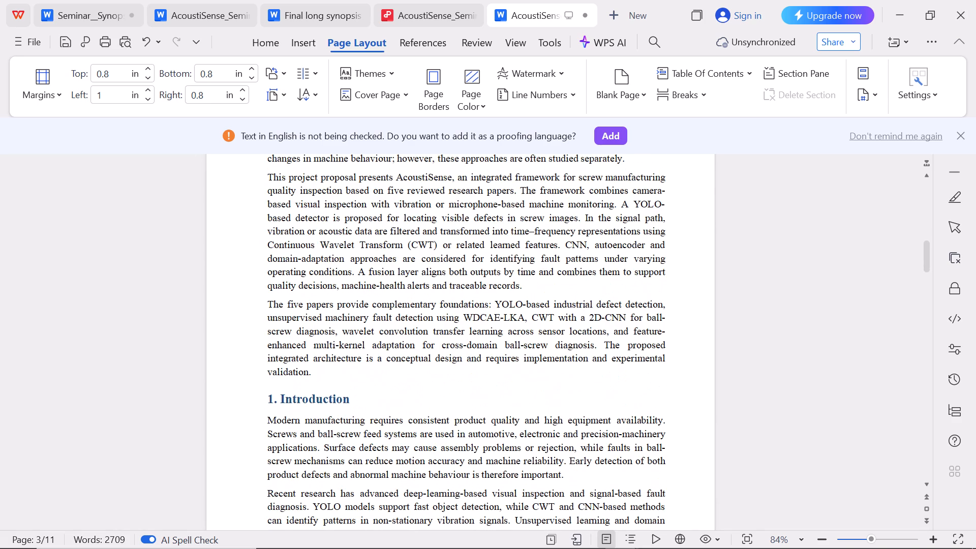
scroll(407, 289, up, 12)
scroll(407, 289, down, 2)
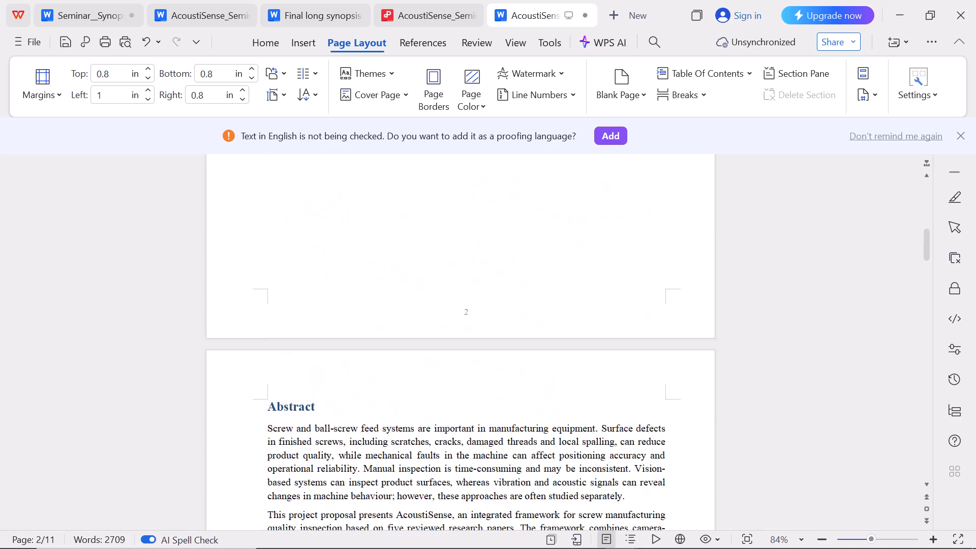
scroll(407, 289, down, 3)
scroll(300, 193, up, 2)
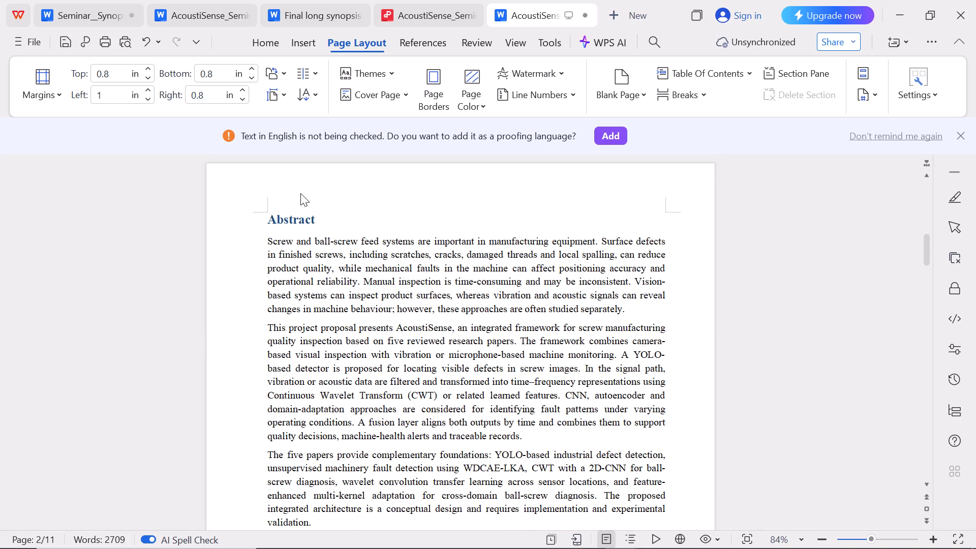
scroll(300, 193, up, 20)
scroll(300, 193, up, 13)
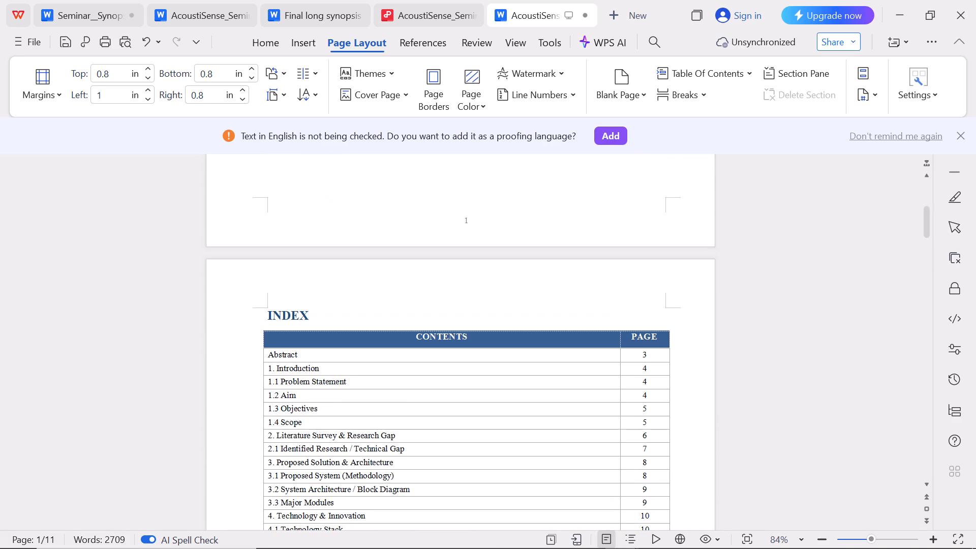
Set all text from the INDEX heading through the end of the document to Times New Roman, size 12.
click(266, 311)
scroll(312, 327, down, 17)
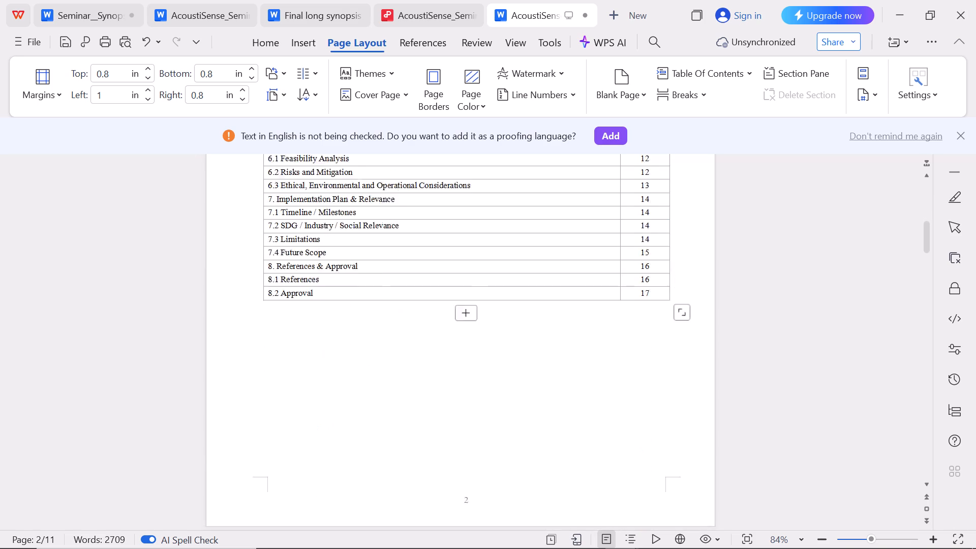
drag(927, 247, 900, 548)
scroll(556, 216, up, 16)
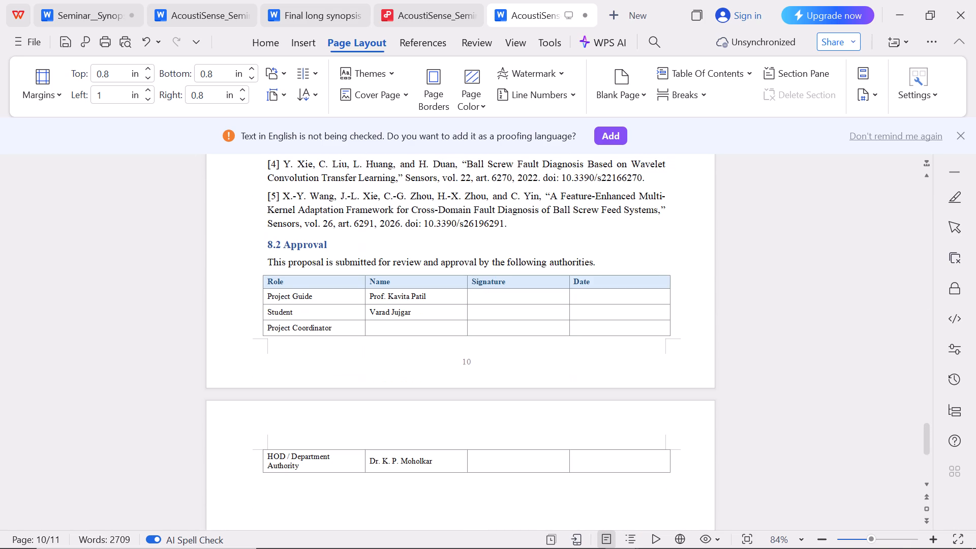
scroll(550, 219, down, 2)
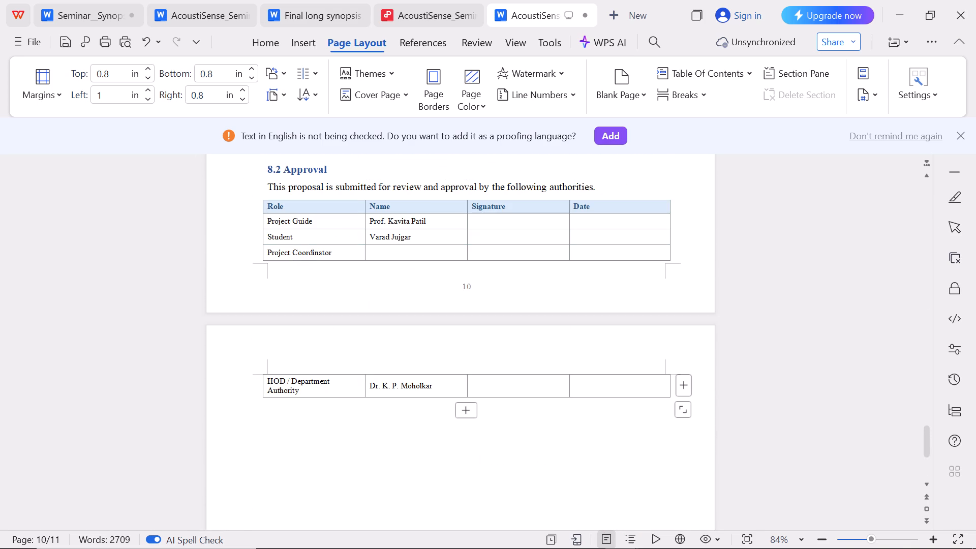
shift+click(637, 399)
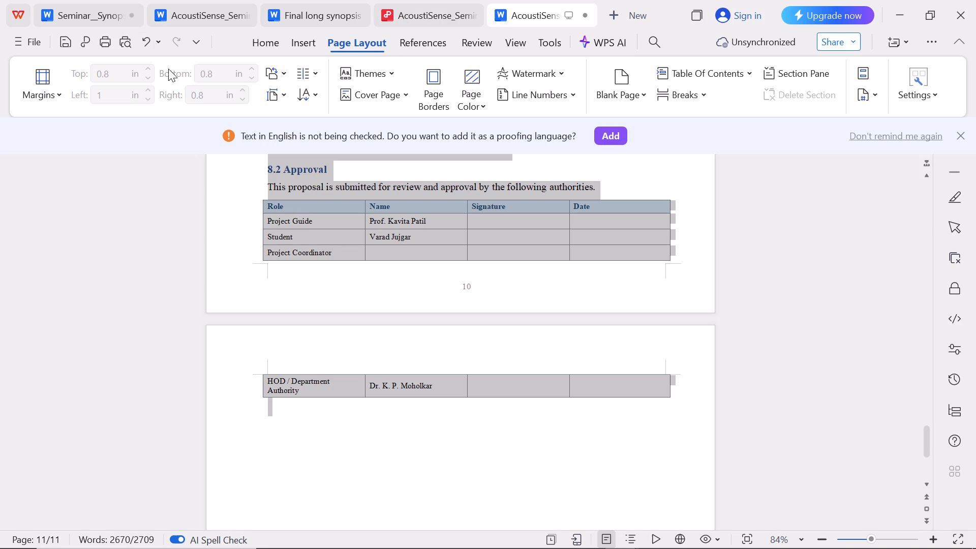
click(263, 35)
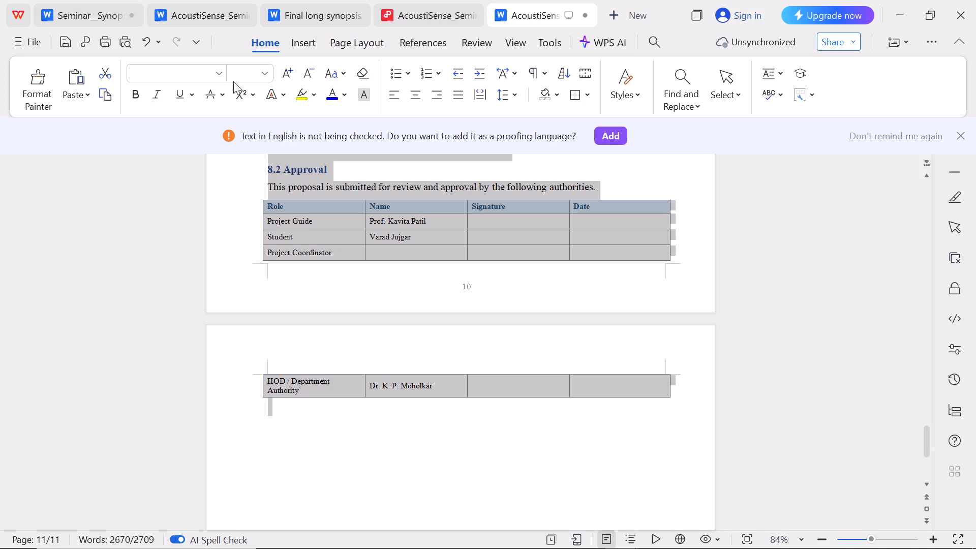
click(218, 76)
click(223, 146)
click(217, 80)
click(198, 145)
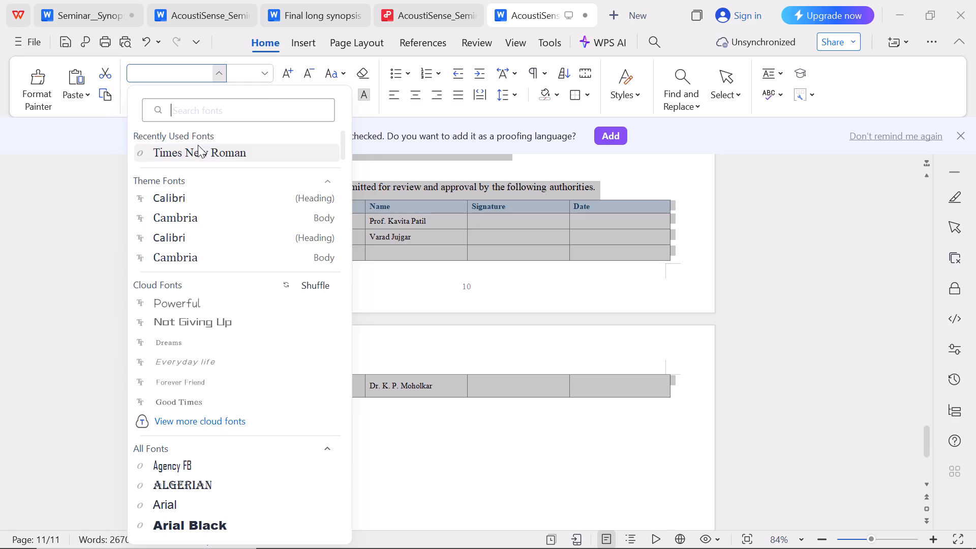
click(261, 73)
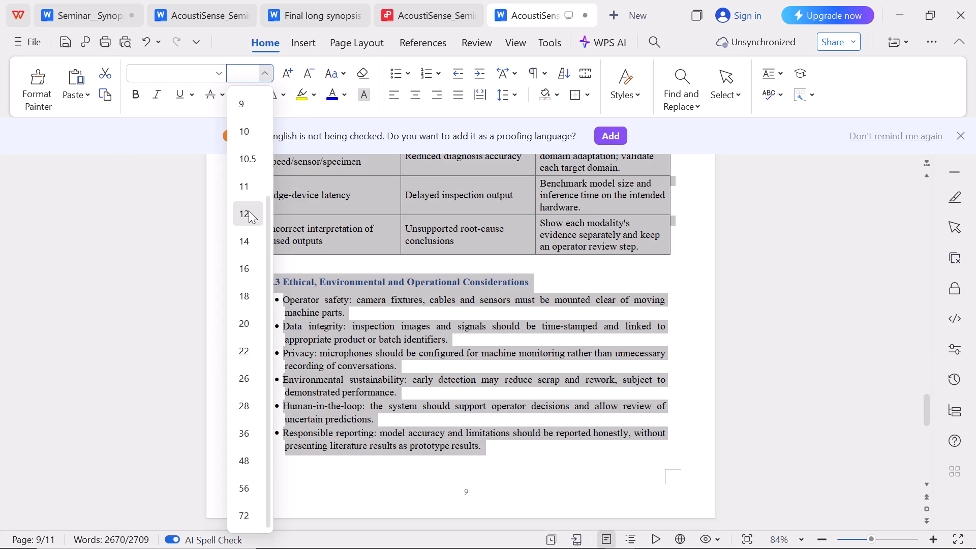
click(249, 210)
click(523, 249)
Review the reformatted pages from section 6 back to the cover page.
scroll(437, 261, up, 4)
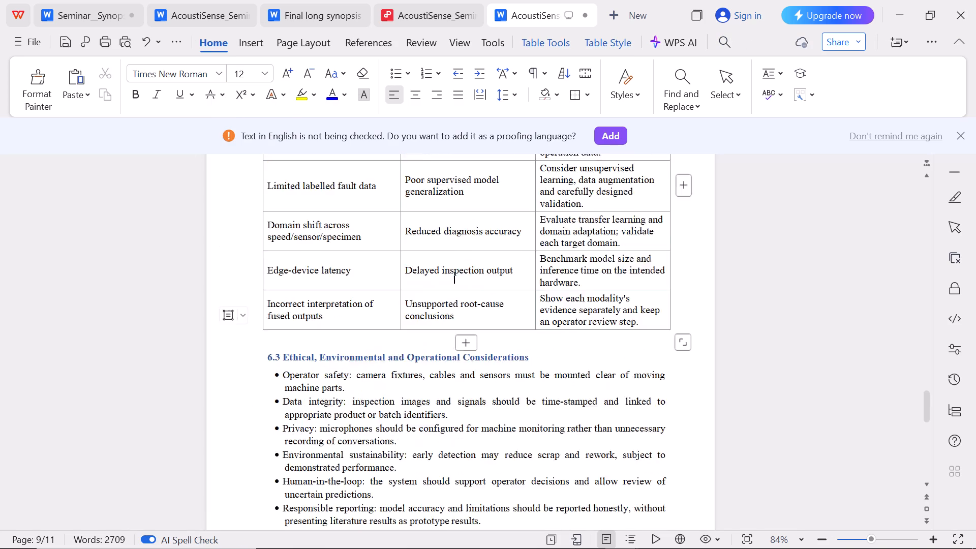
scroll(437, 261, up, 20)
scroll(437, 261, up, 14)
scroll(437, 262, down, 1)
scroll(437, 262, up, 16)
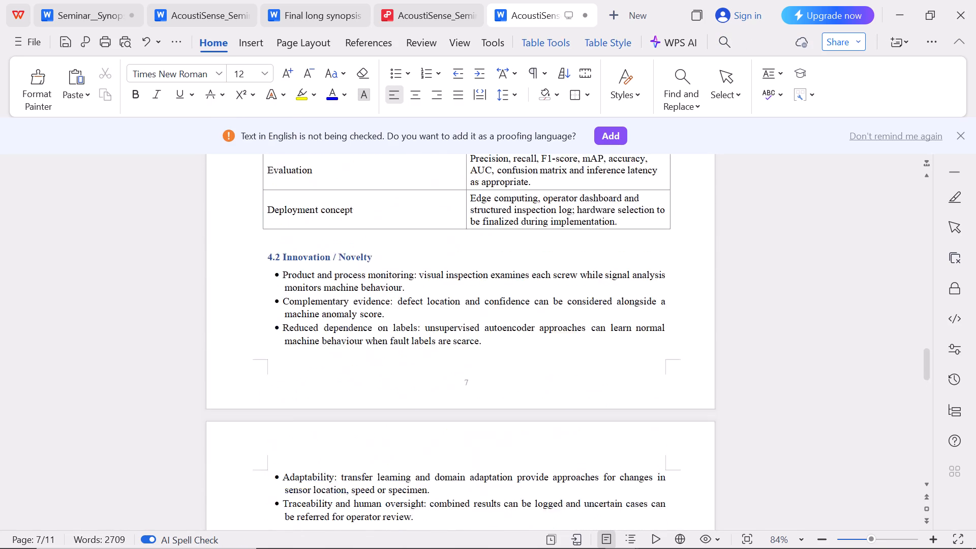
scroll(437, 262, up, 20)
scroll(437, 262, up, 1)
scroll(437, 262, down, 1)
scroll(437, 262, up, 20)
scroll(437, 262, up, 5)
scroll(437, 262, down, 1)
scroll(437, 262, up, 12)
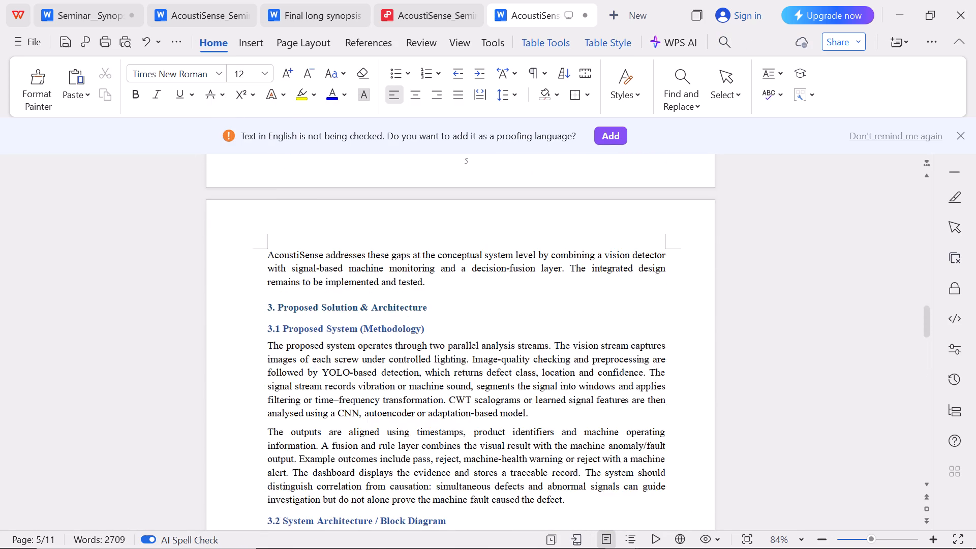
scroll(437, 262, up, 20)
scroll(437, 262, up, 20)
scroll(437, 262, up, 7)
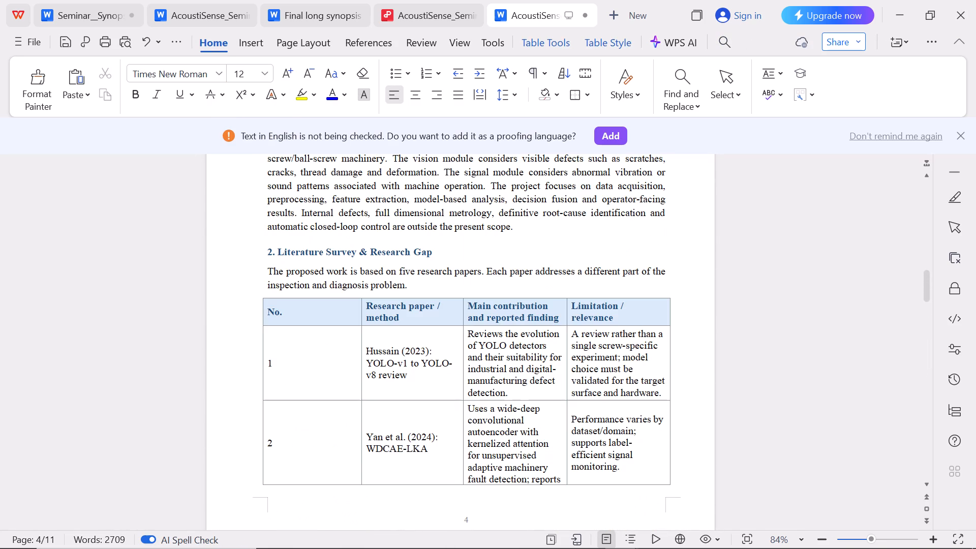
drag(922, 281, 926, 254)
drag(929, 280, 931, 143)
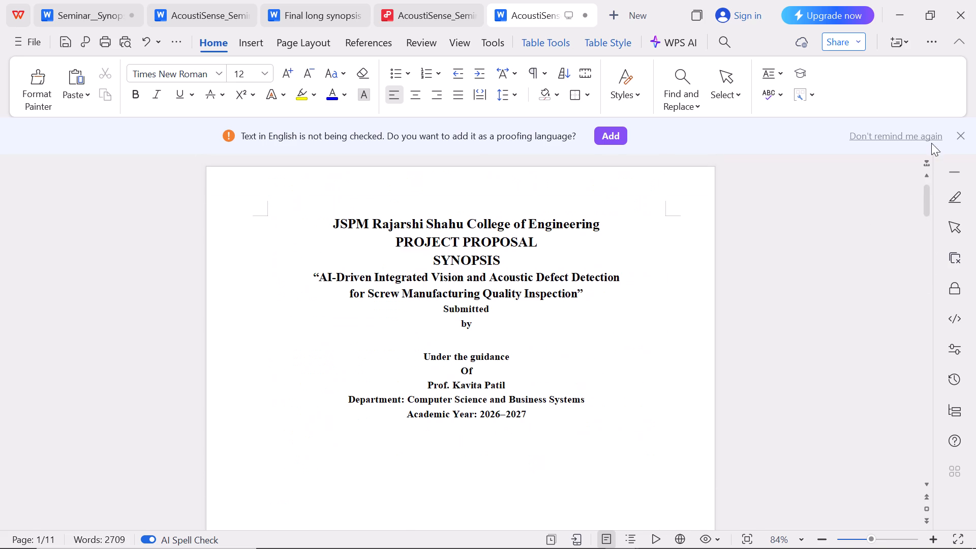
Set the INDEX heading to size 16 and centre it above the contents table.
scroll(597, 228, down, 20)
scroll(597, 228, down, 4)
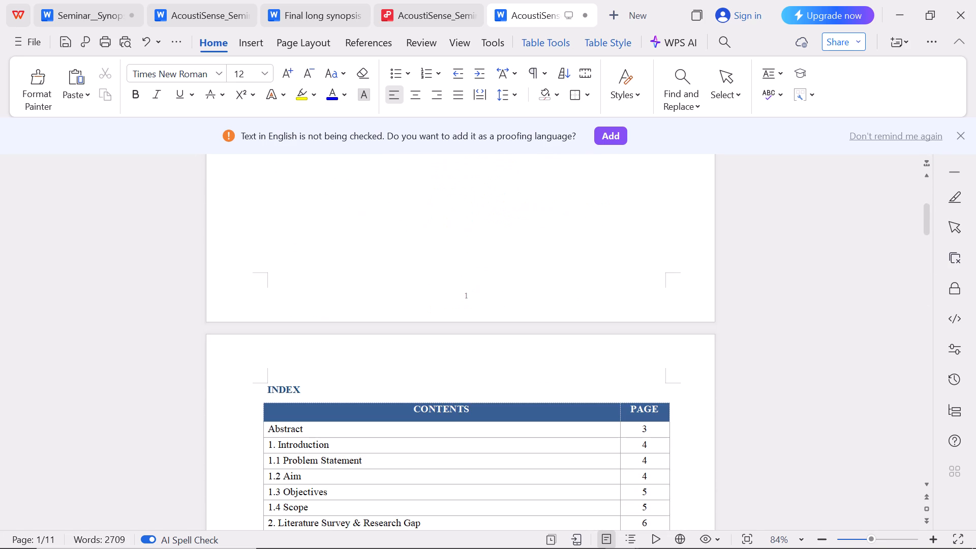
double_click(276, 393)
click(261, 76)
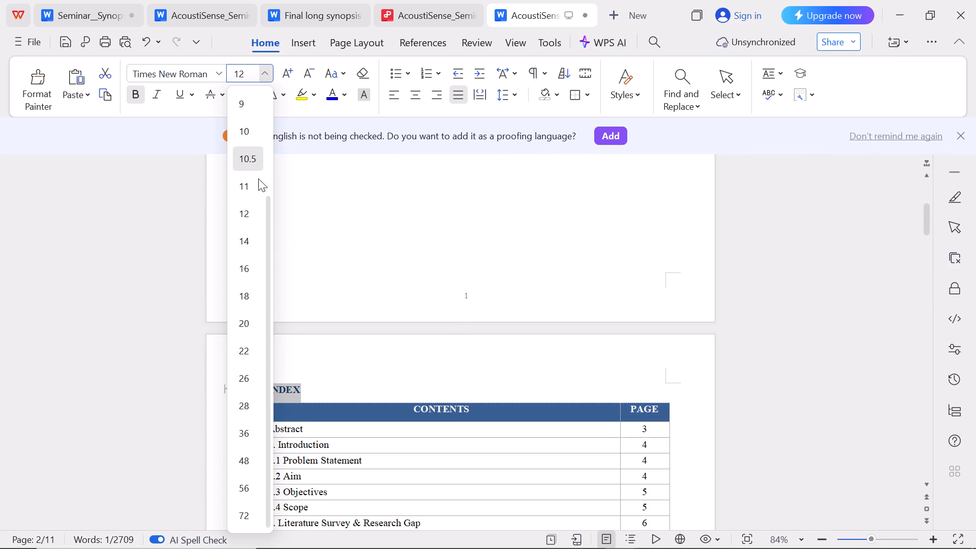
click(237, 273)
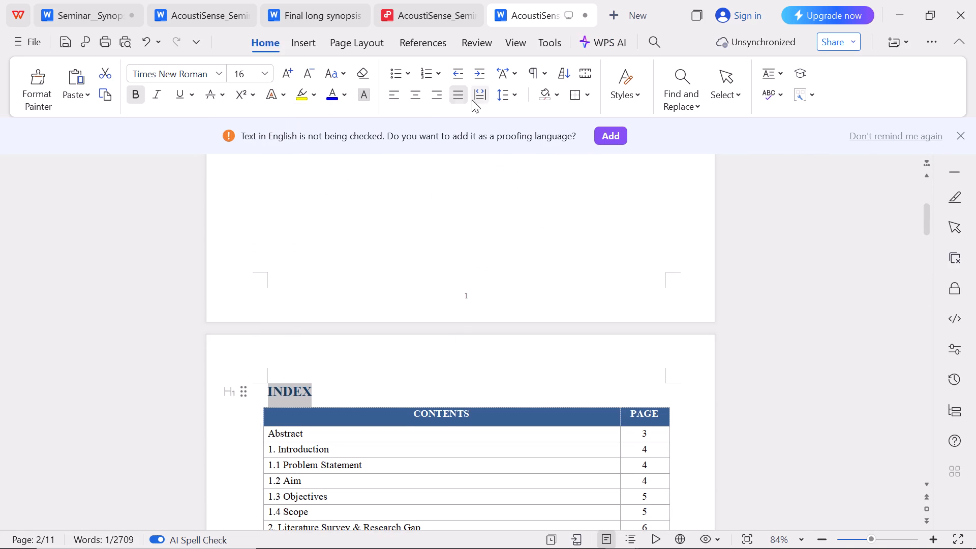
click(420, 98)
Set the Abstract heading's font size to 16.
scroll(445, 235, down, 9)
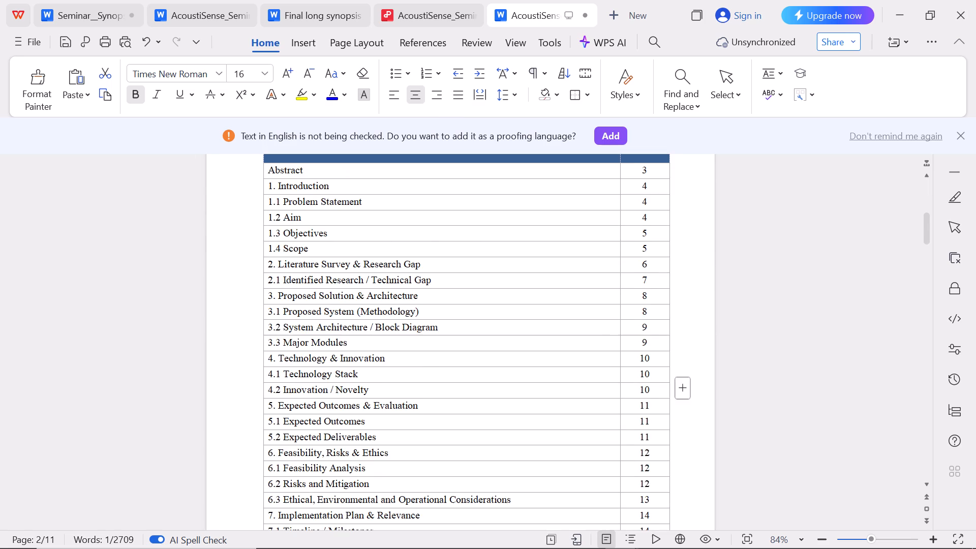
scroll(450, 228, up, 5)
scroll(450, 228, down, 13)
scroll(450, 228, down, 17)
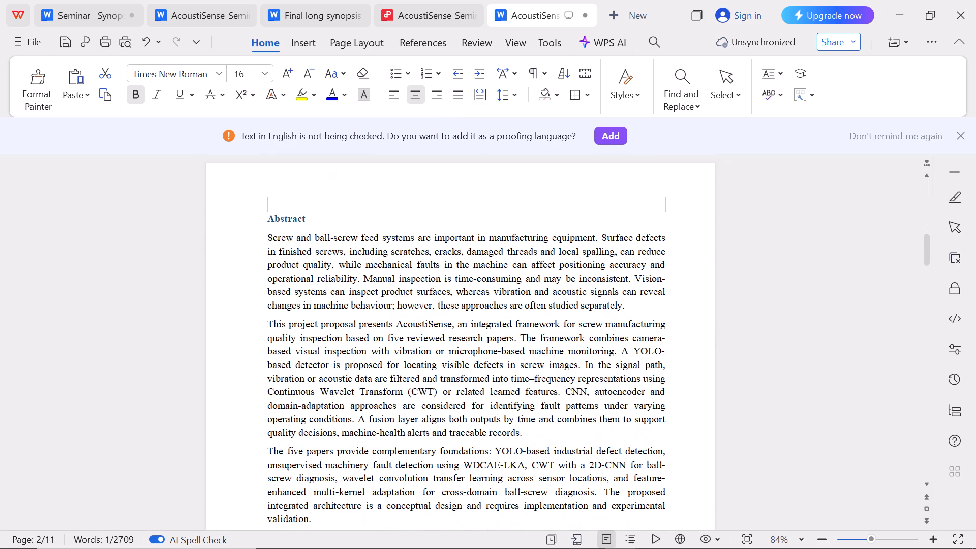
double_click(288, 222)
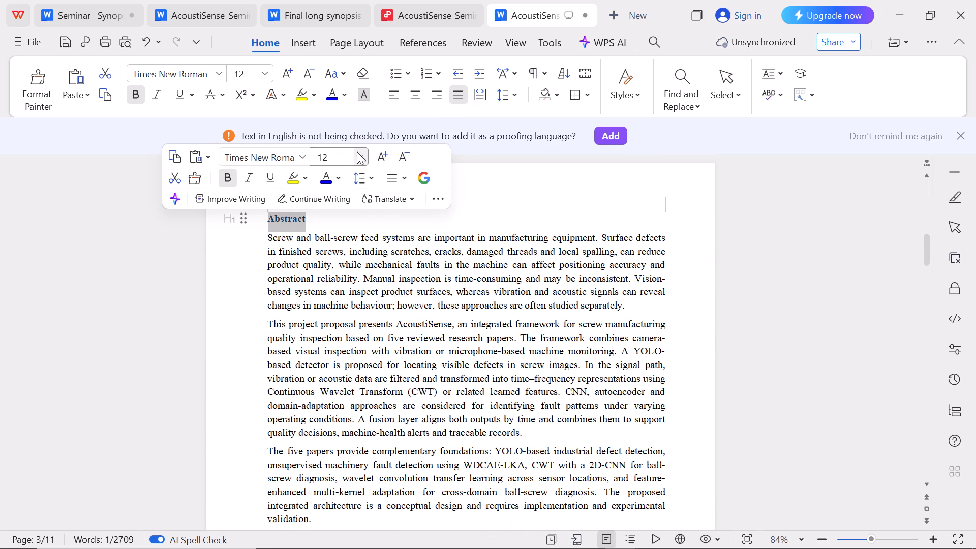
click(357, 151)
click(328, 292)
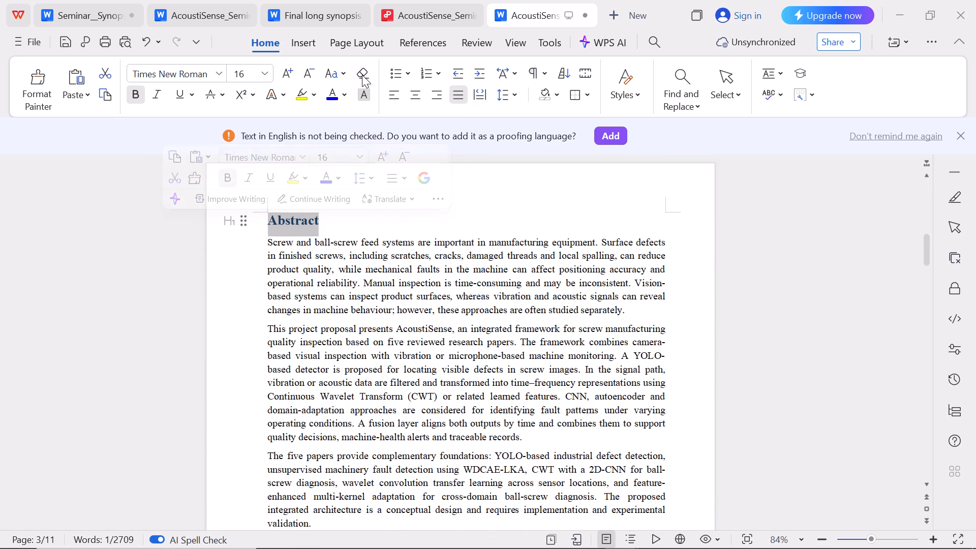
Change the Abstract heading's font colour to black and centre the heading.
click(331, 87)
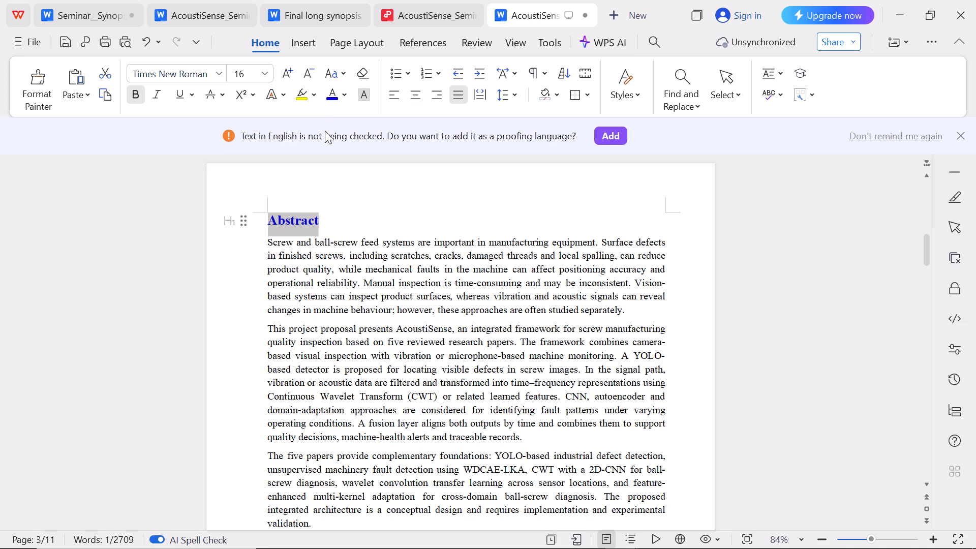
click(331, 96)
click(331, 96)
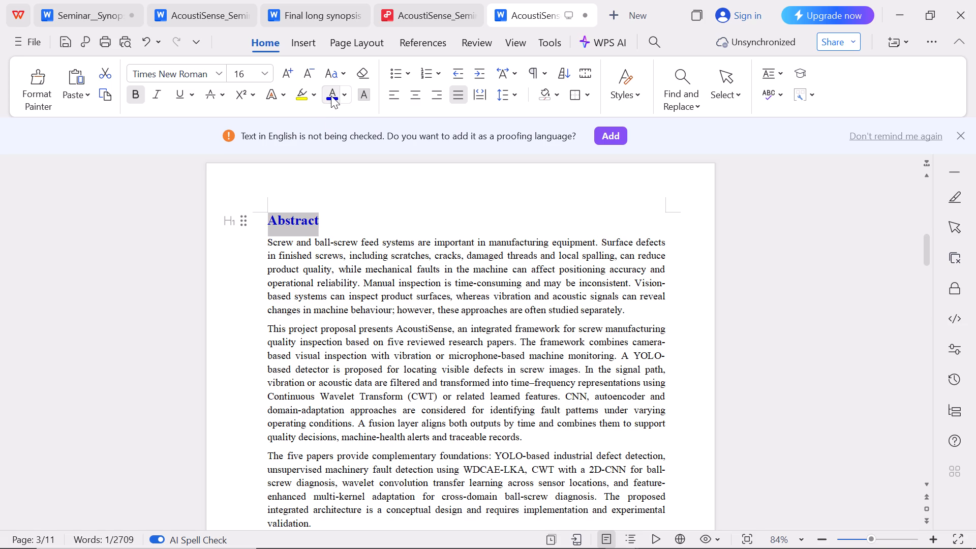
click(339, 91)
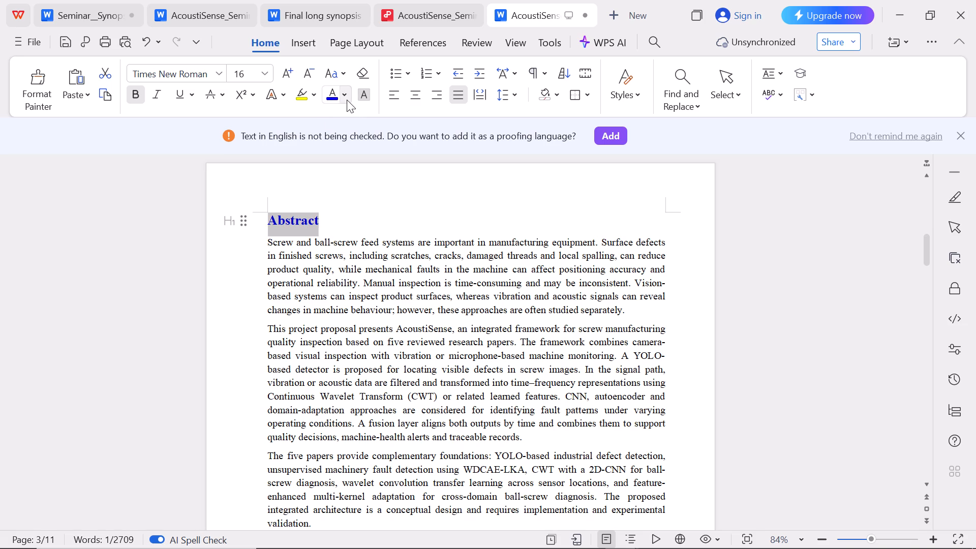
click(346, 100)
click(352, 157)
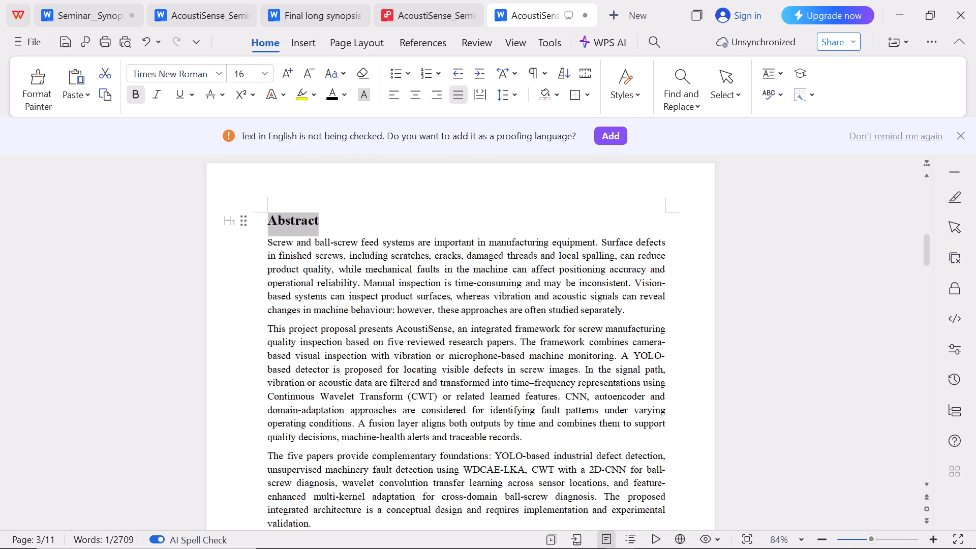
click(423, 95)
Change the INDEX heading's font colour to black.
scroll(432, 238, up, 17)
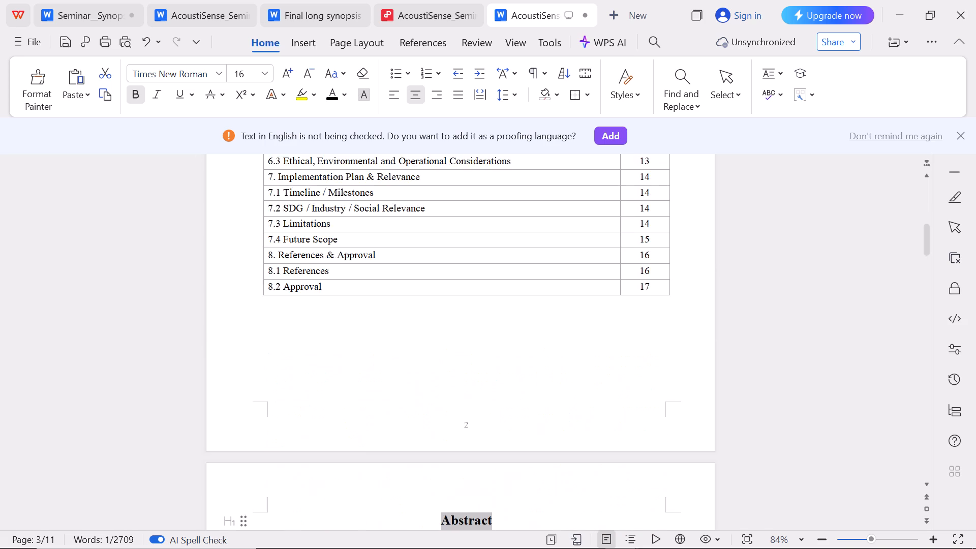
scroll(432, 238, up, 16)
double_click(461, 308)
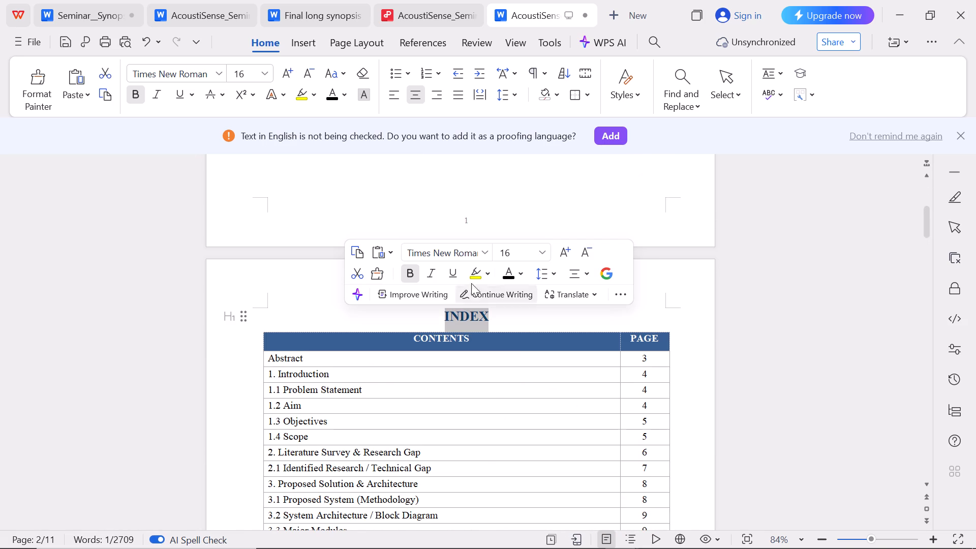
click(511, 276)
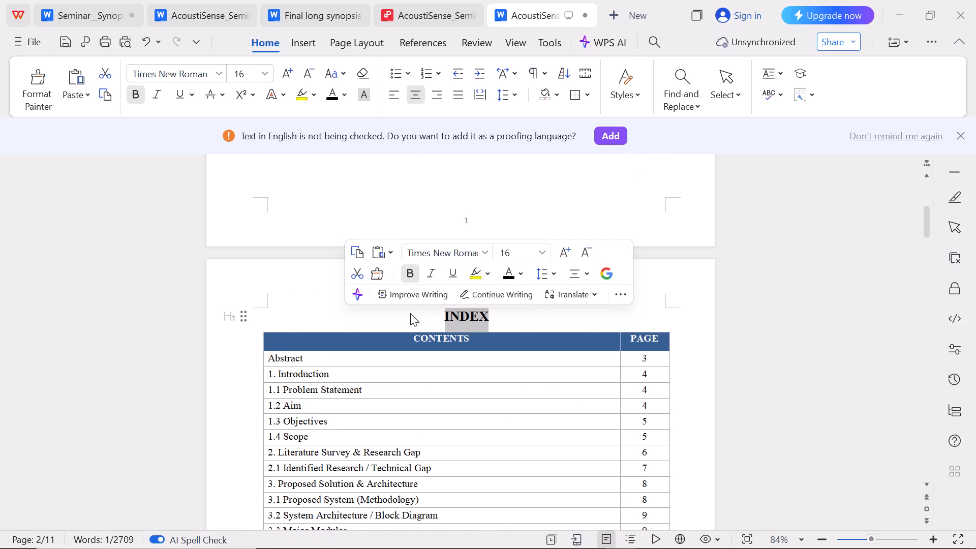
click(410, 313)
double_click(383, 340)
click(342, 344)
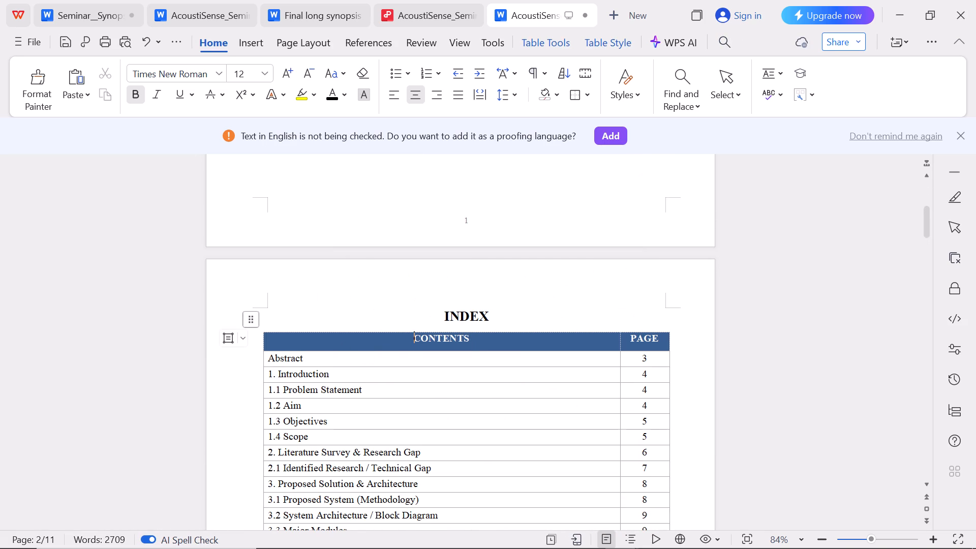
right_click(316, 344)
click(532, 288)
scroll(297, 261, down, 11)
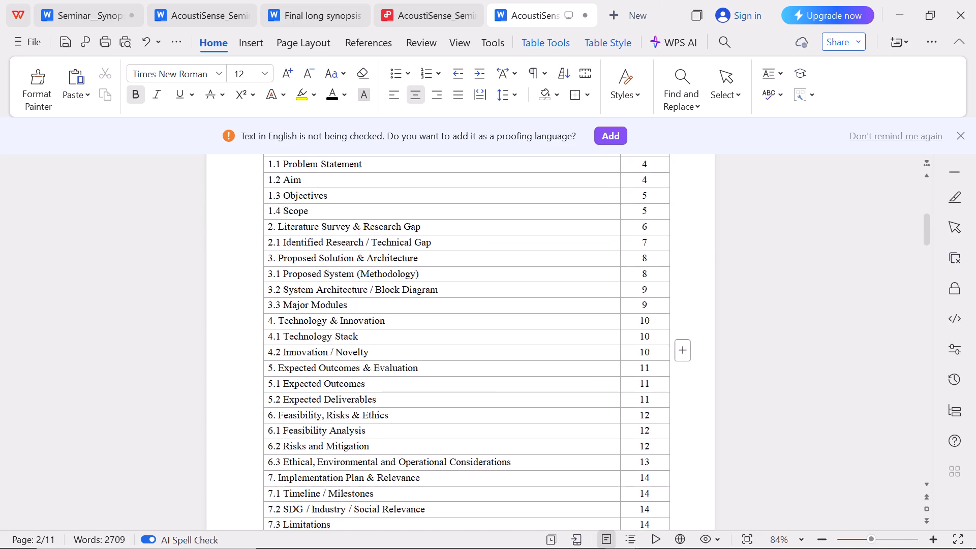
Change the word Introduction in the section 1 heading to black and set its font size to 14.
scroll(306, 245, down, 20)
scroll(306, 245, down, 20)
scroll(309, 249, down, 2)
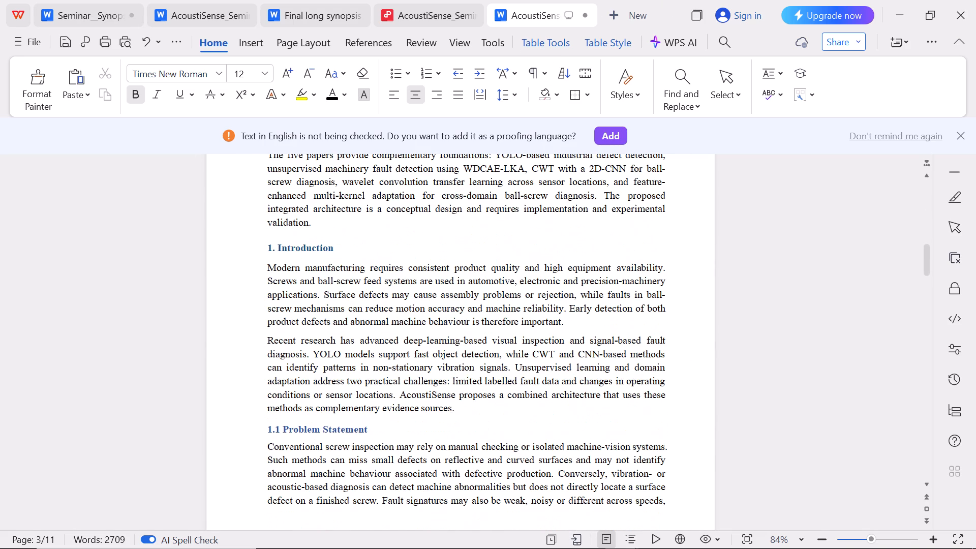
double_click(308, 242)
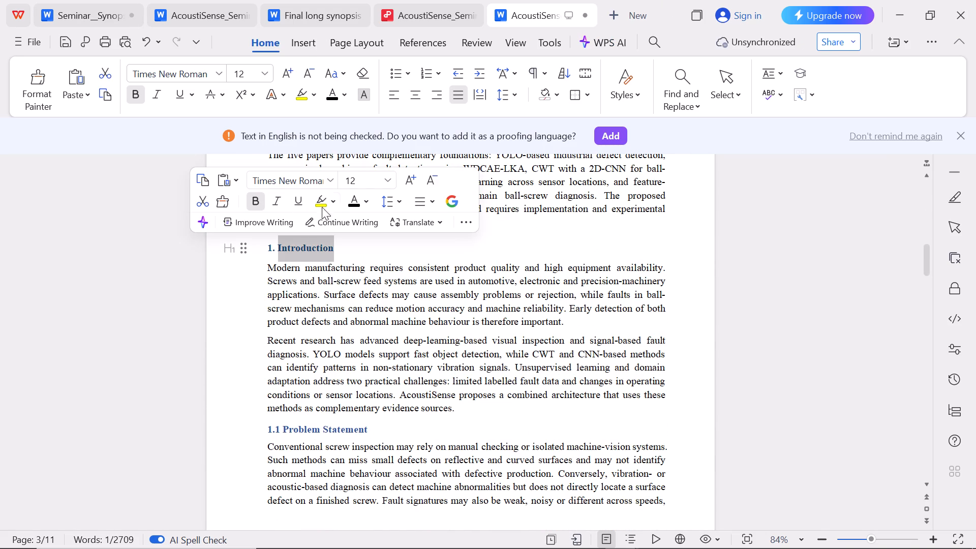
click(349, 204)
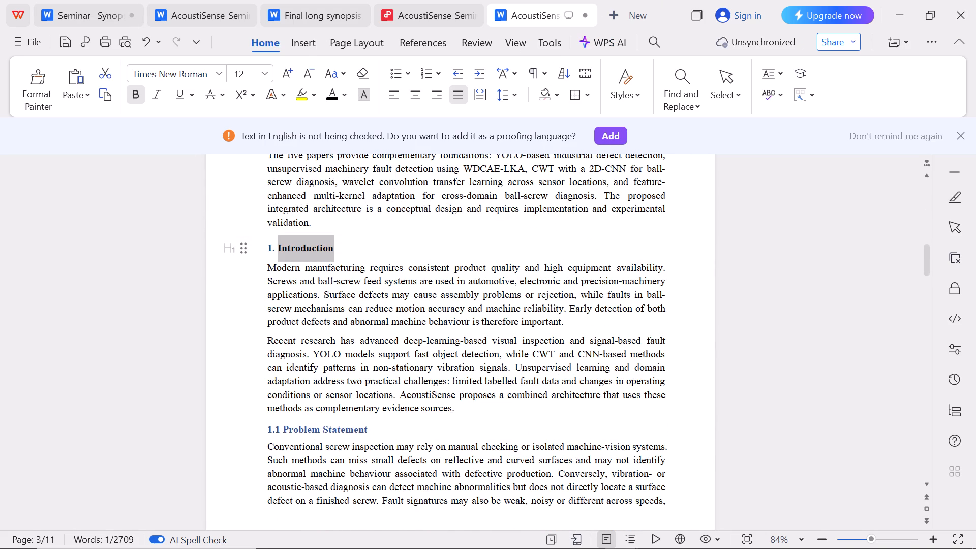
click(266, 77)
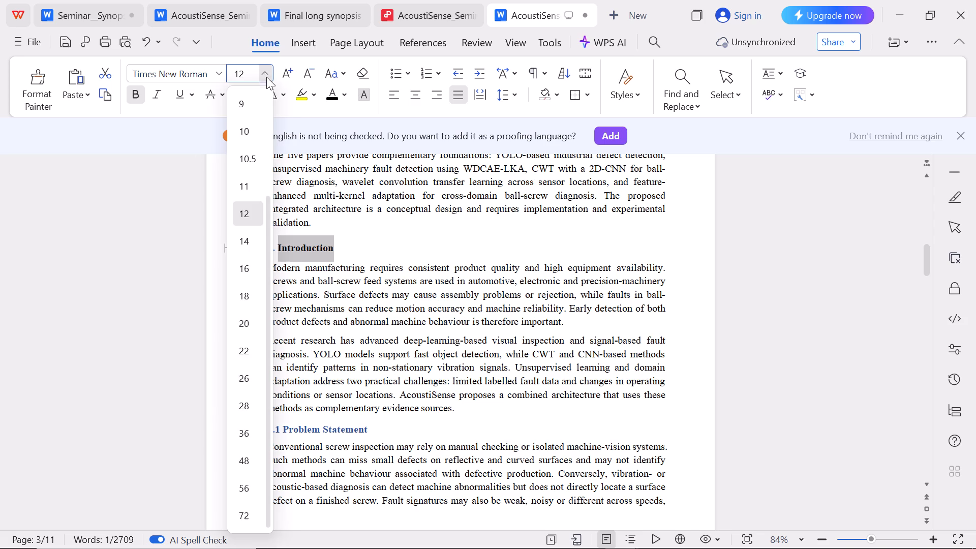
click(251, 237)
Set the 1.1 Problem Statement heading's font size to 14.
scroll(326, 303, down, 4)
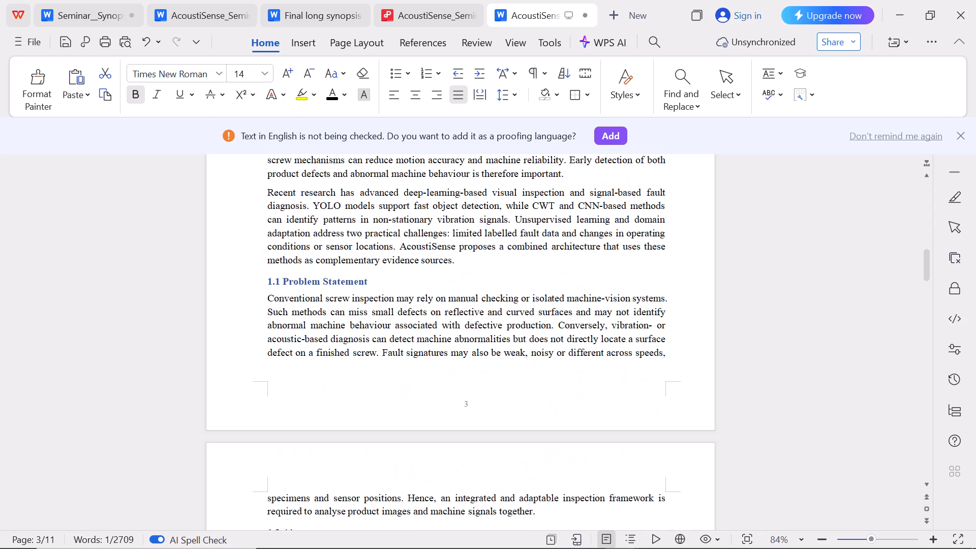
triple_click(324, 284)
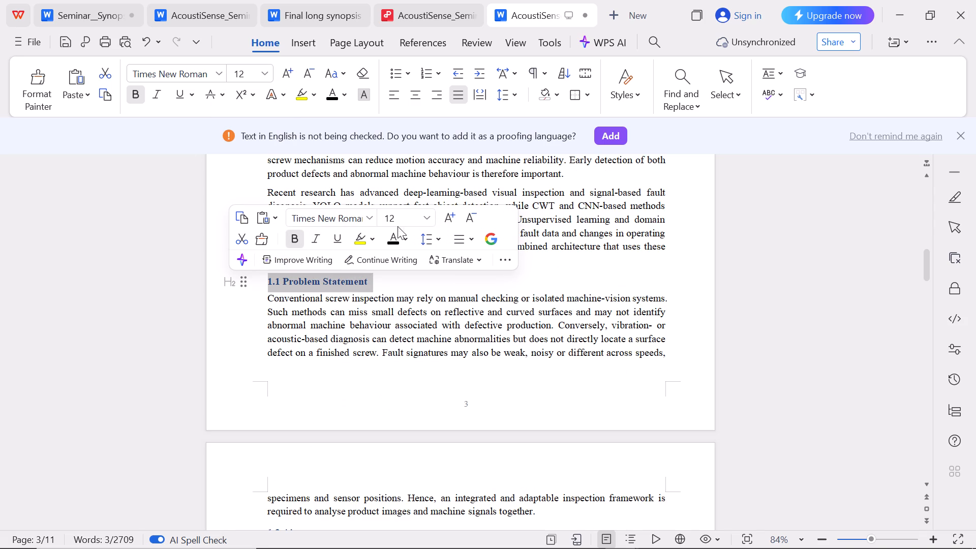
click(421, 217)
click(390, 326)
Change the whole 1.2 Aim heading to black and set its font size to 14.
scroll(331, 208, down, 5)
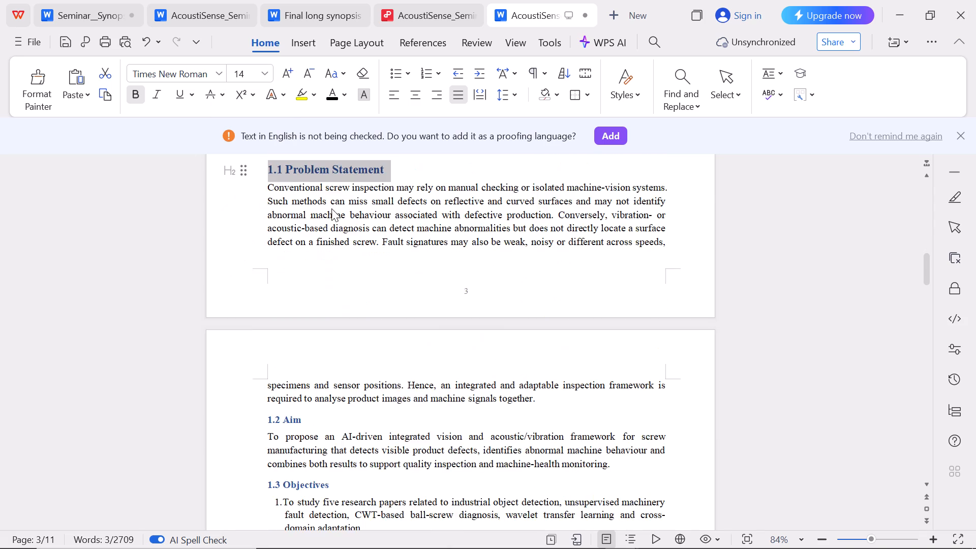
scroll(324, 225, down, 6)
double_click(294, 205)
double_click(278, 190)
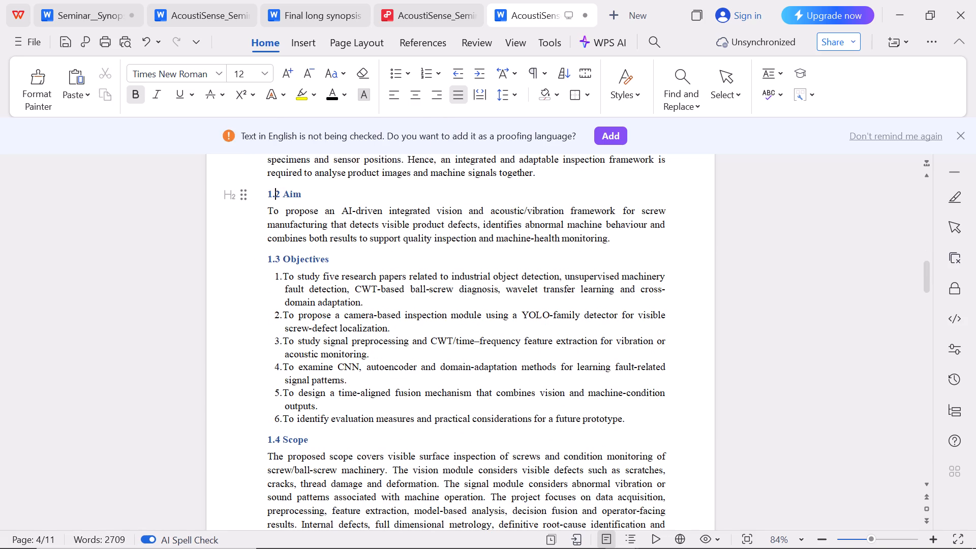
double_click(278, 190)
double_click(278, 190)
double_click(293, 194)
click(322, 150)
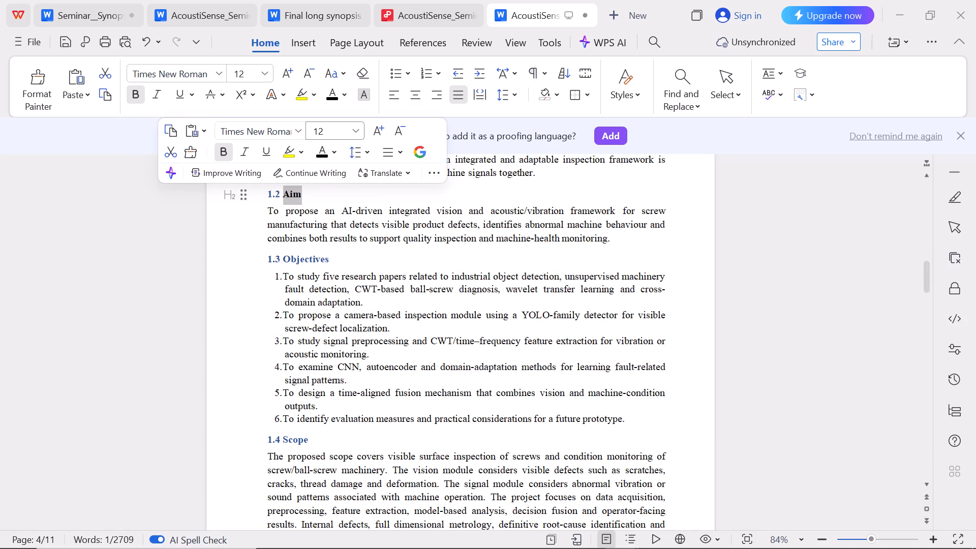
triple_click(270, 197)
click(336, 160)
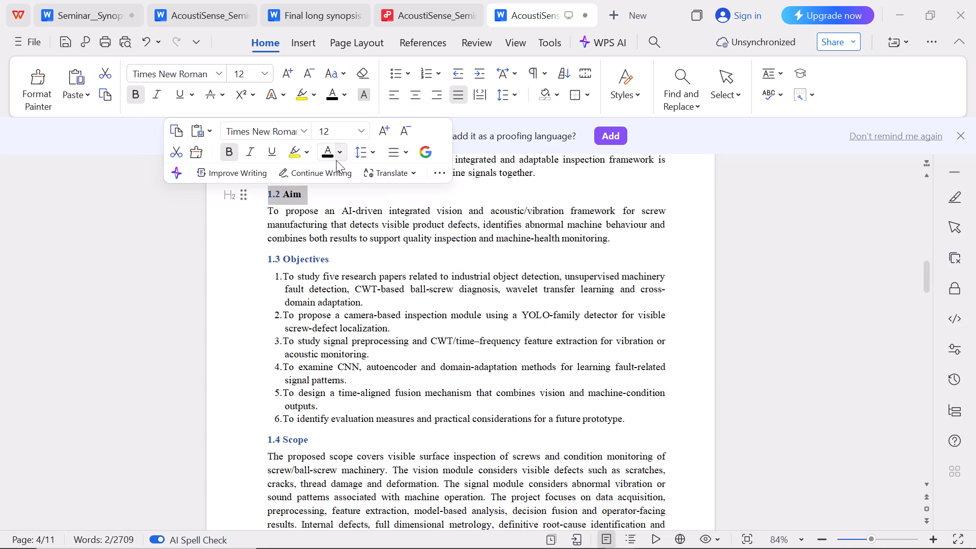
click(331, 156)
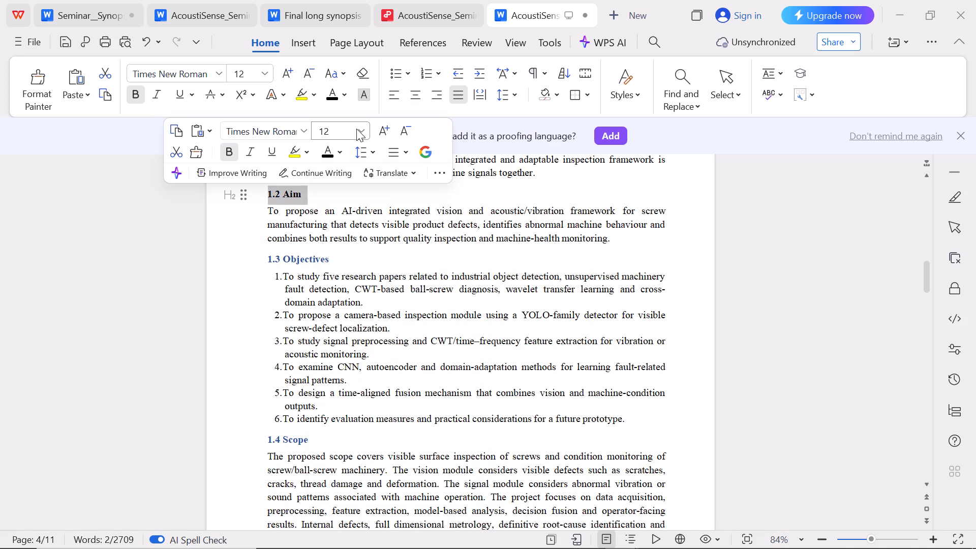
click(365, 135)
click(333, 266)
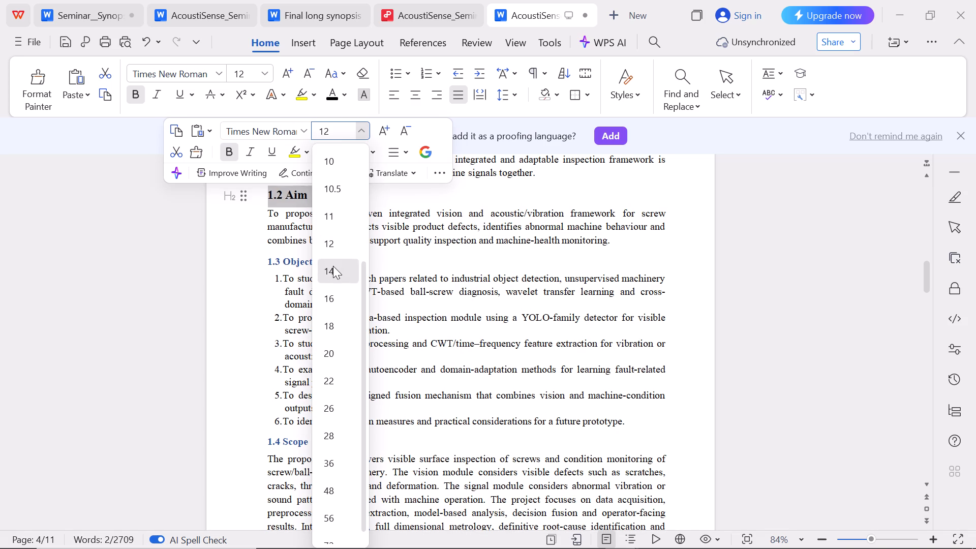
Review the headings from 1.2 Aim back to Abstract and check the Abstract heading's formatting.
scroll(351, 246, down, 2)
scroll(309, 243, up, 12)
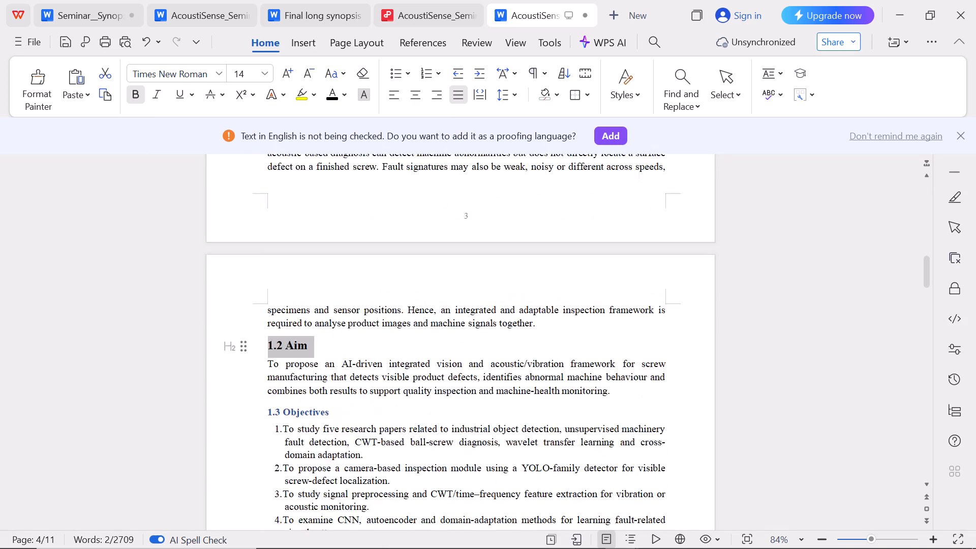
scroll(309, 243, up, 6)
scroll(309, 243, down, 1)
scroll(309, 243, up, 10)
scroll(309, 243, down, 7)
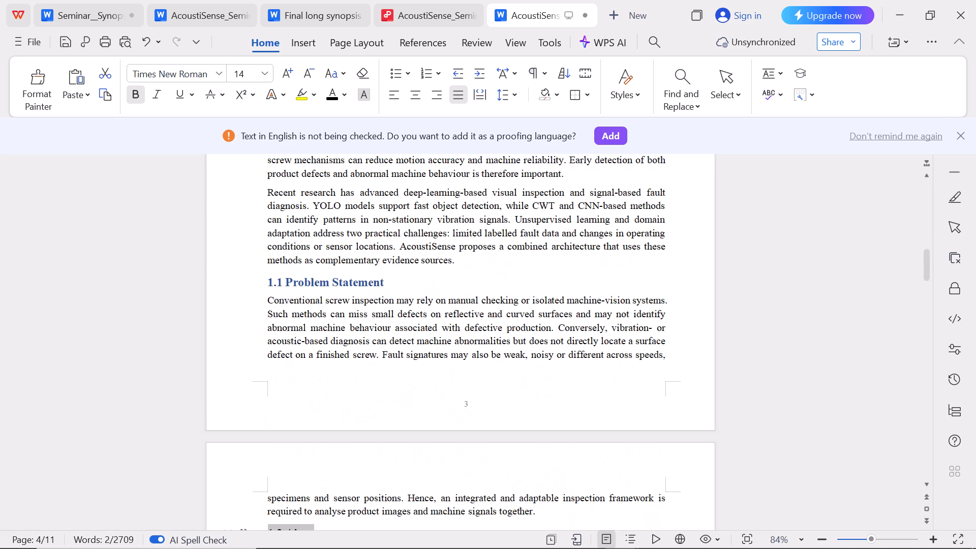
scroll(309, 243, up, 20)
scroll(309, 243, up, 3)
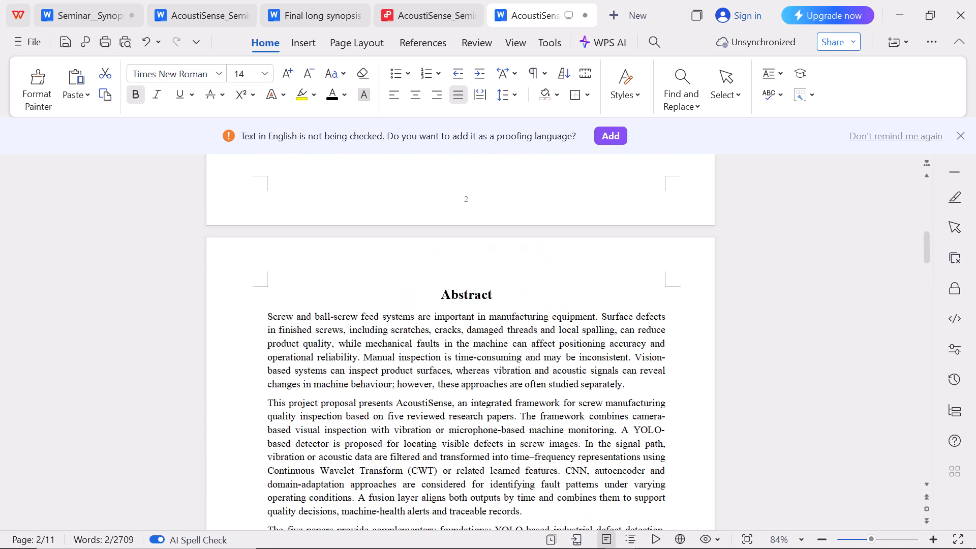
double_click(473, 297)
click(473, 297)
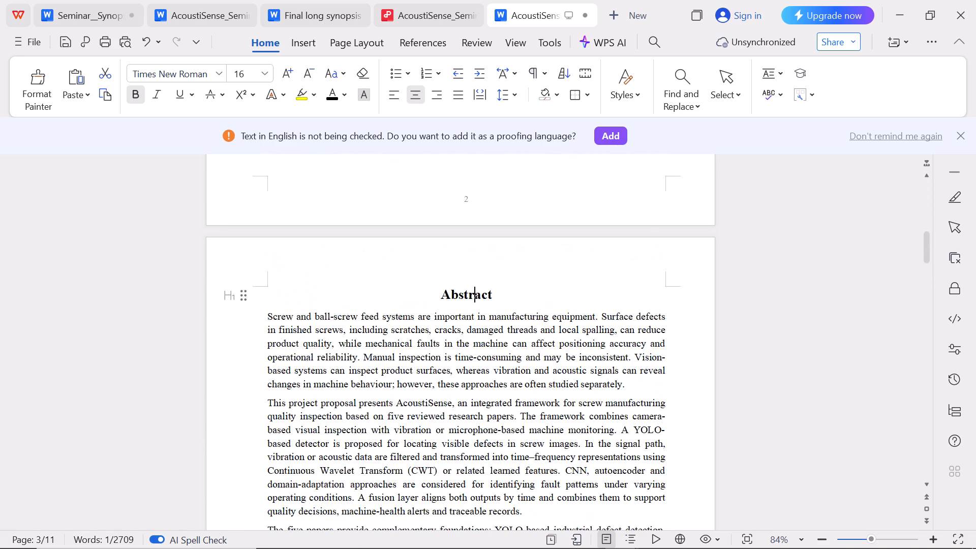
Change the 1.1 Problem Statement heading's font colour to black.
scroll(332, 307, down, 13)
triple_click(321, 389)
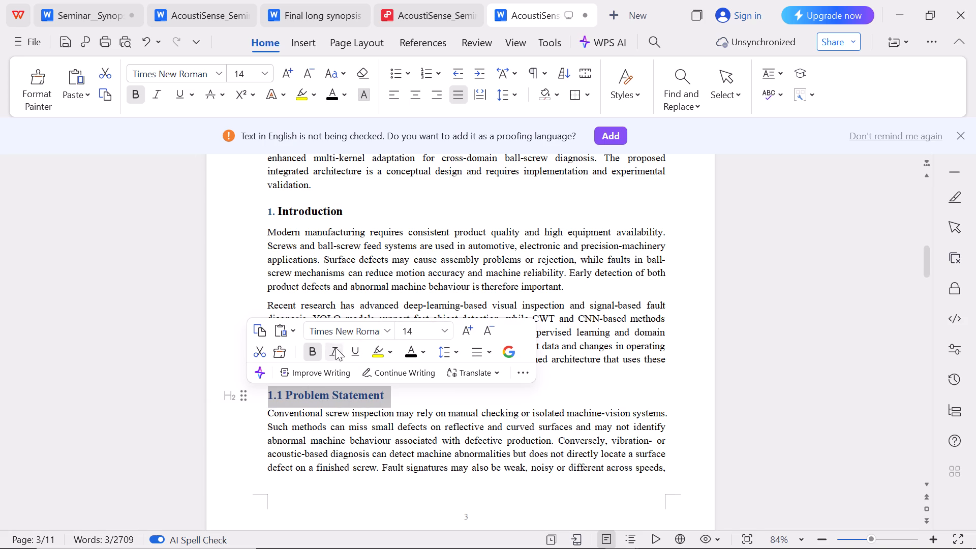
click(410, 350)
click(229, 297)
Change the 1.3 Objectives heading's font colour to black.
scroll(251, 283, up, 3)
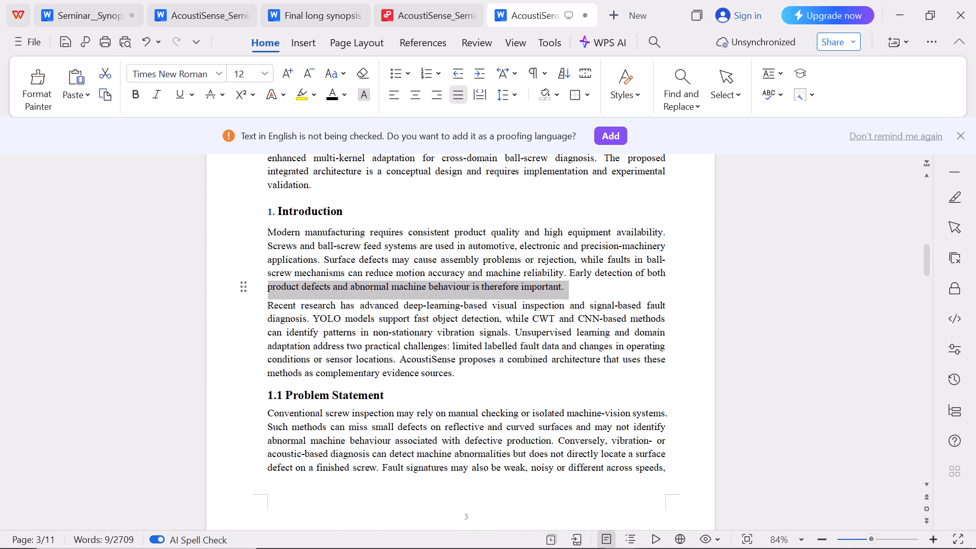
scroll(251, 283, up, 10)
scroll(251, 283, down, 18)
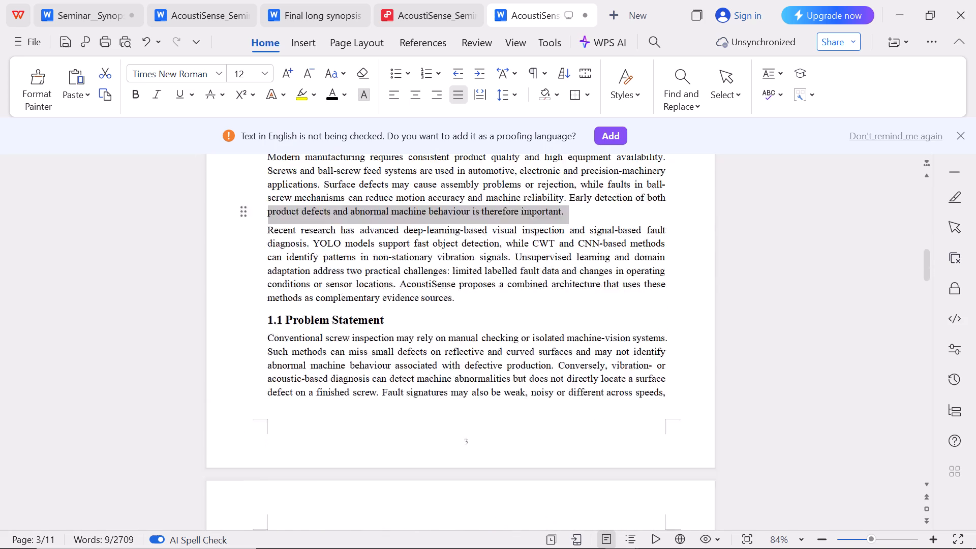
scroll(251, 283, down, 11)
triple_click(285, 335)
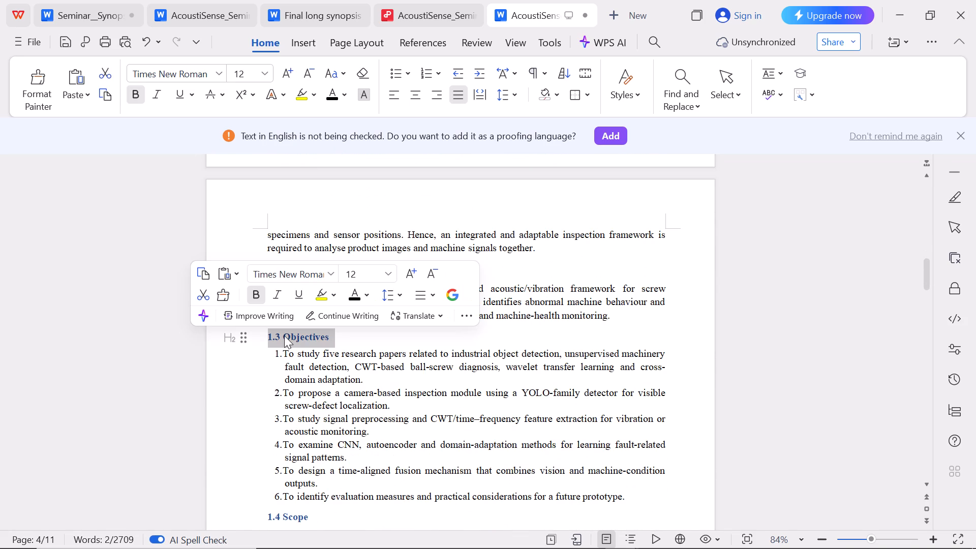
click(364, 297)
click(351, 300)
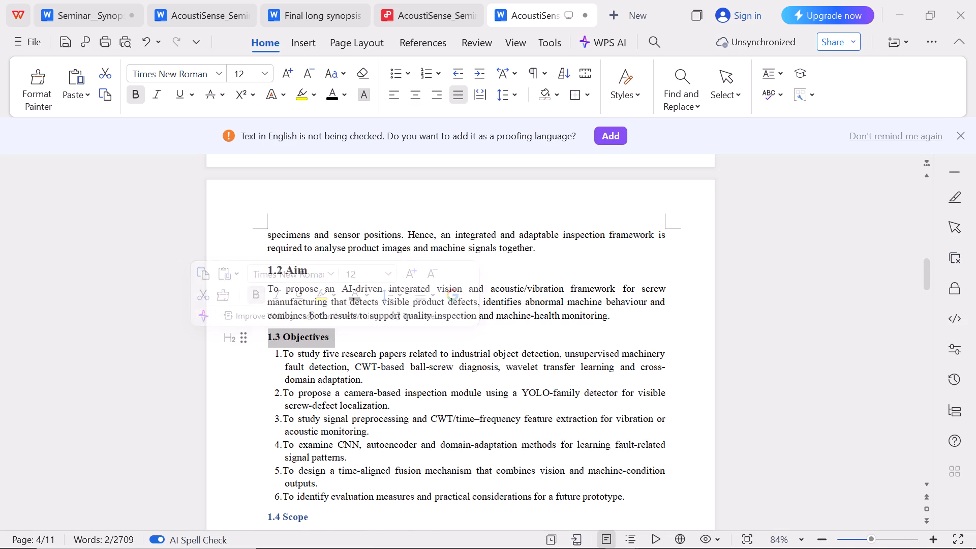
Change the 1.4 Scope heading to black and set its font size to 14.
scroll(280, 380, down, 6)
triple_click(288, 367)
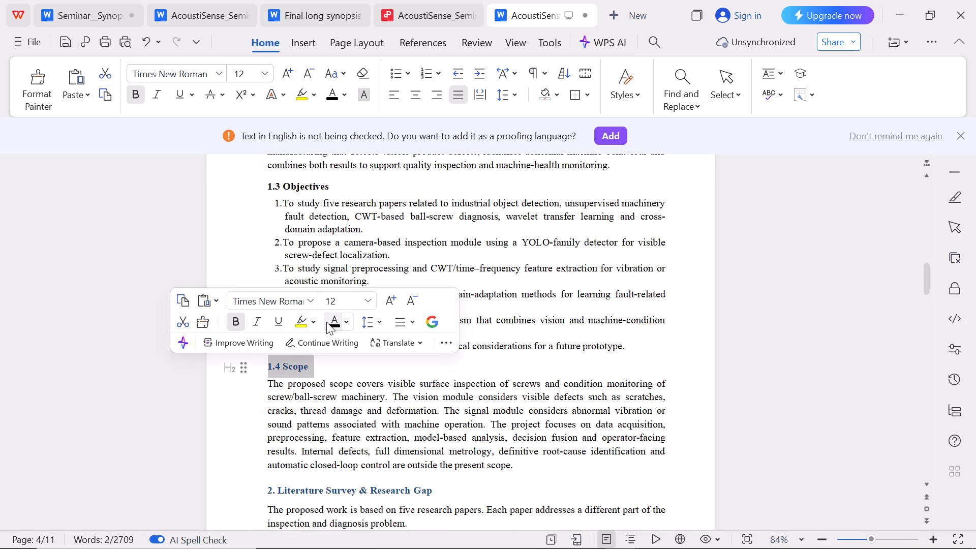
click(329, 322)
click(375, 303)
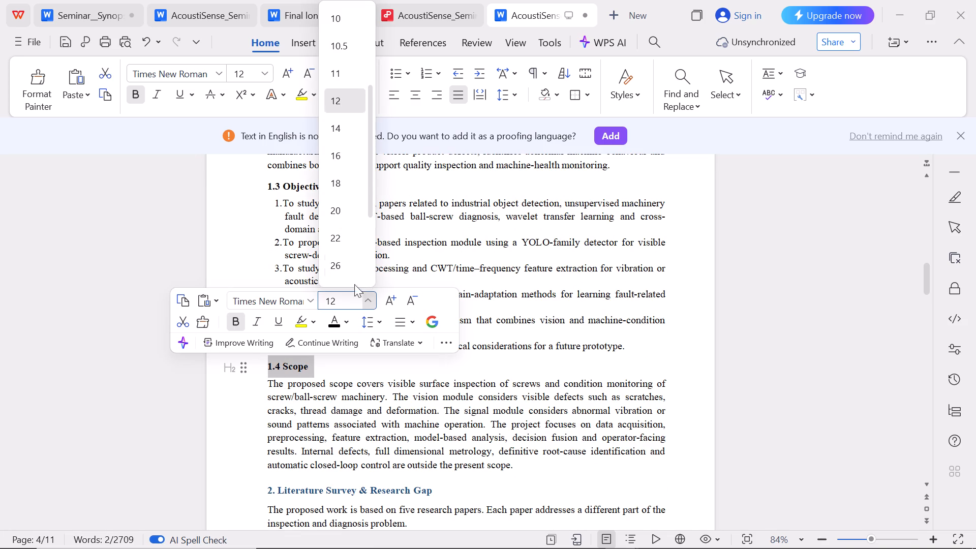
click(352, 131)
Set the 1.3 Objectives heading's font size to 14.
scroll(291, 271, up, 2)
triple_click(318, 225)
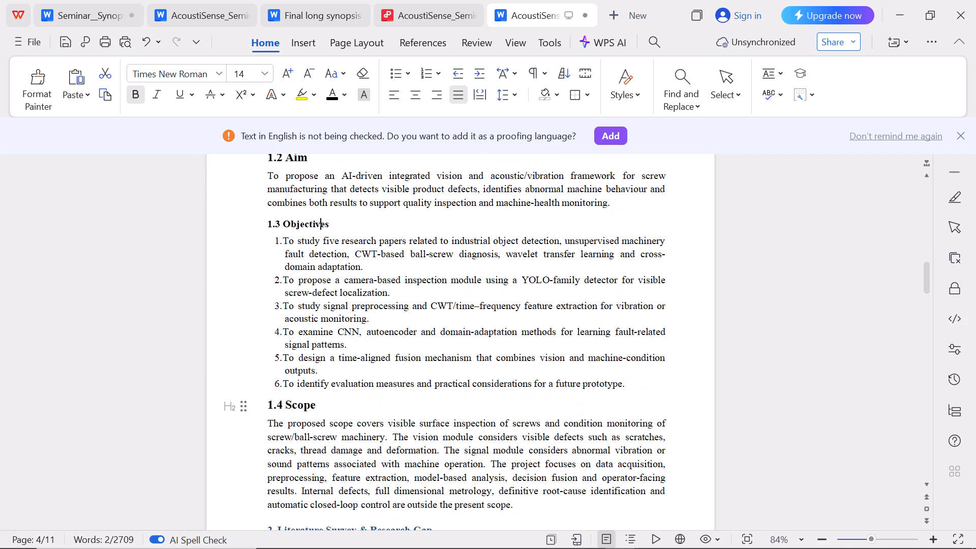
click(361, 165)
click(393, 163)
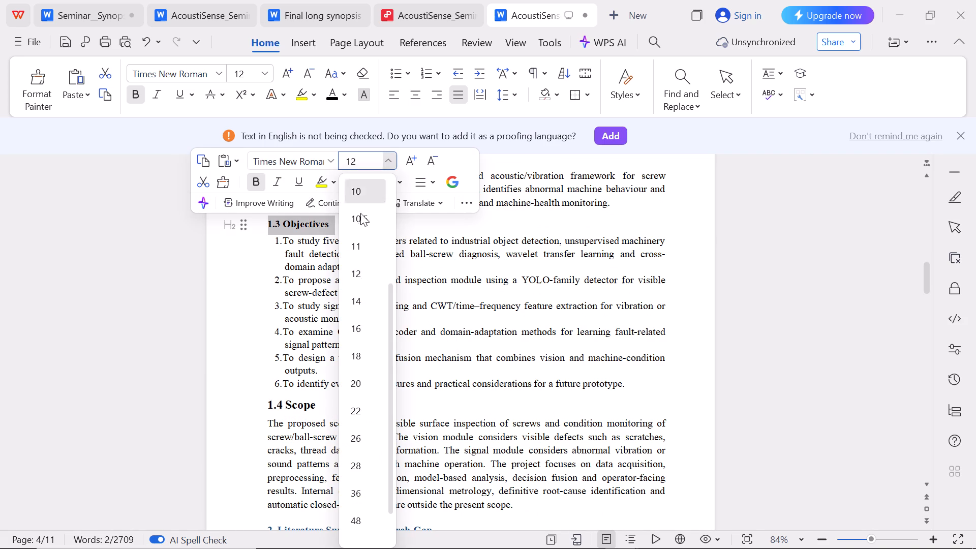
click(350, 297)
Insert ten blank lines after the 1.4 Scope paragraph to move the 2. Literature Survey & Research Gap section onto the following page.
scroll(267, 260, down, 9)
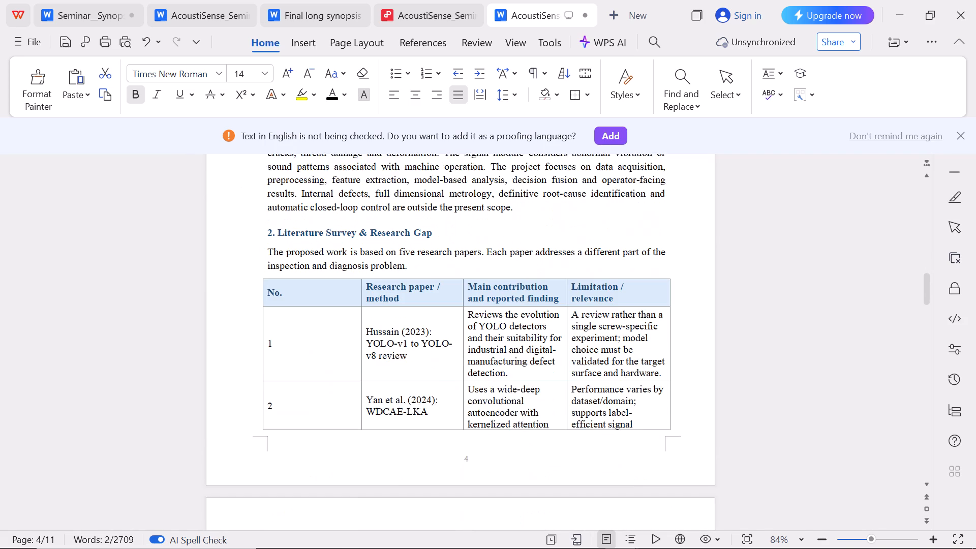
triple_click(269, 195)
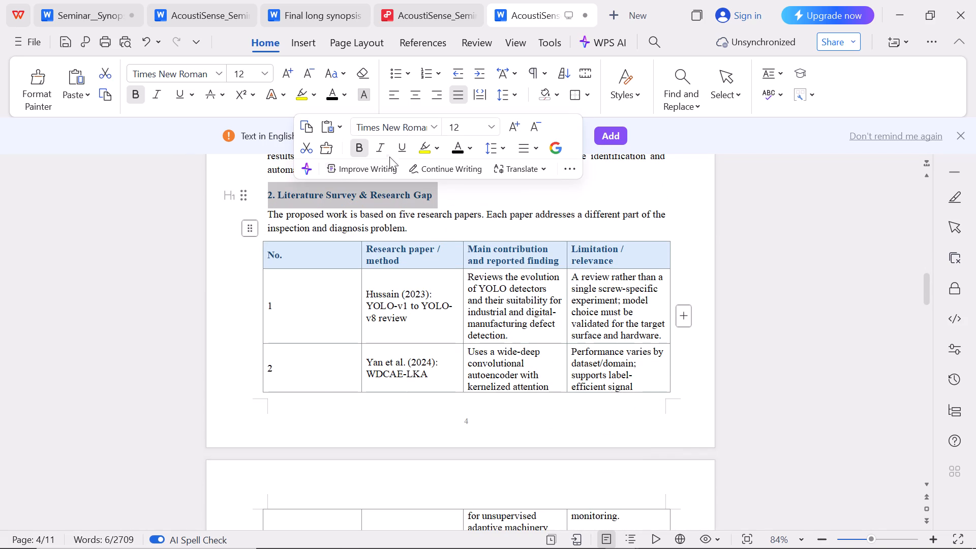
click(476, 203)
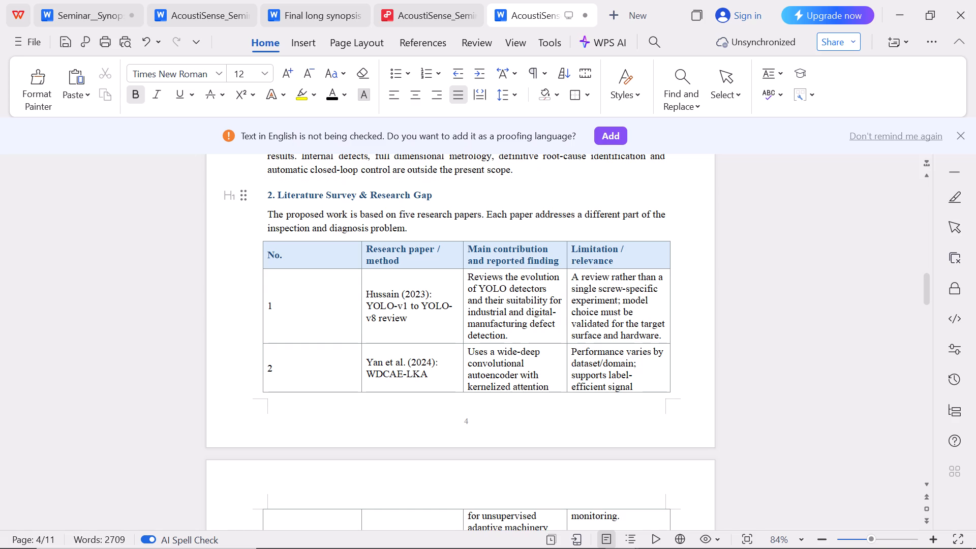
click(523, 172)
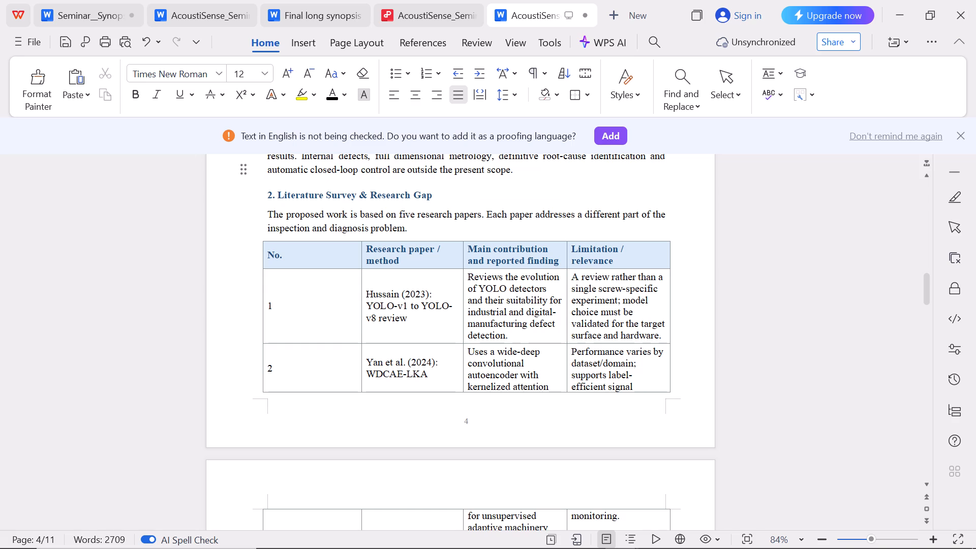
key(Return)
key(Return)
key(Return)
key(Return)
key(Return)
key(Return)
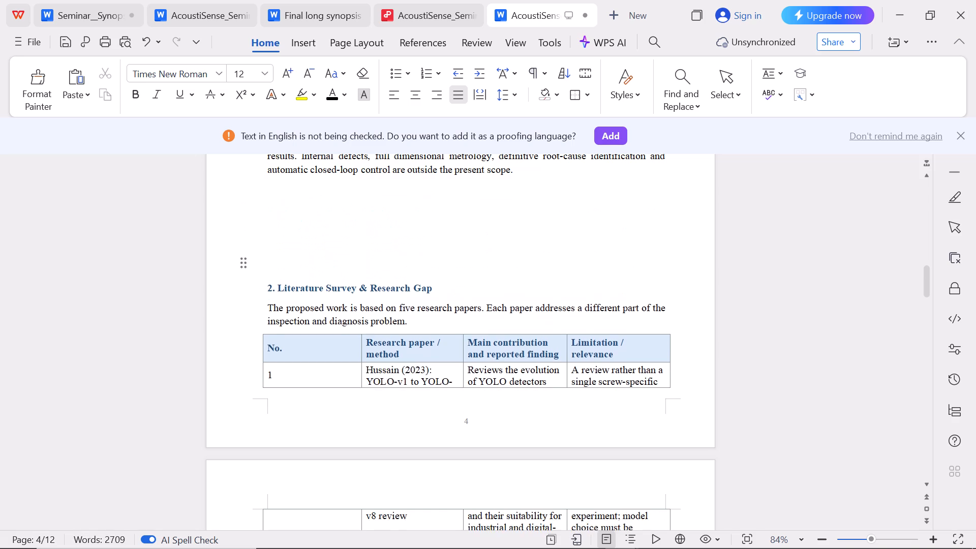
key(Return)
key(Return)
key(Return)
key(Return)
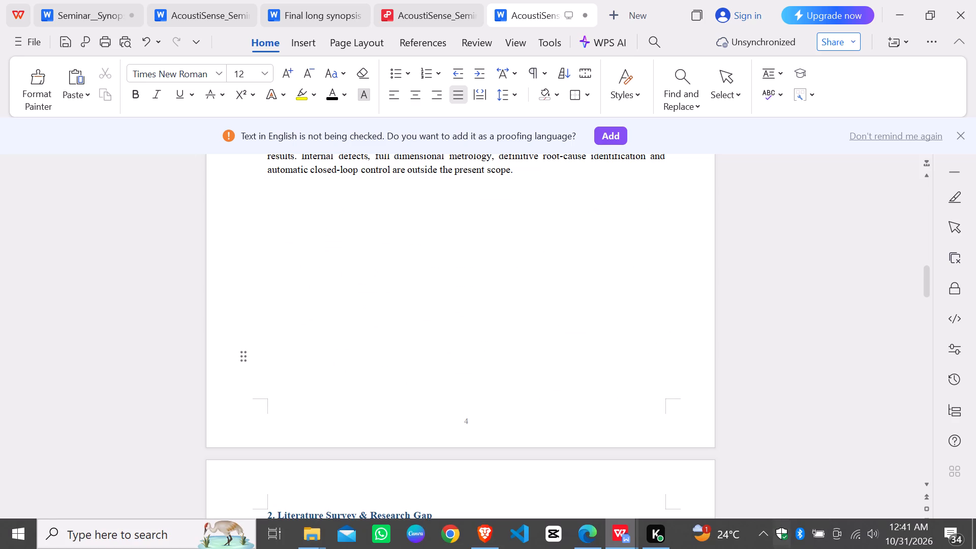
Set the 2. Literature Survey & Research Gap heading to font size 16 and change its colour to black.
scroll(411, 240, down, 7)
triple_click(301, 289)
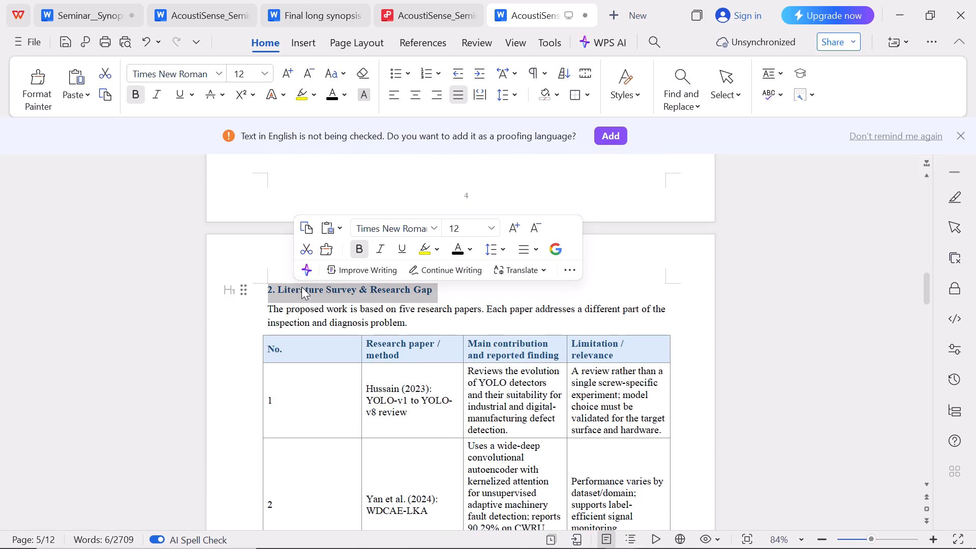
click(498, 228)
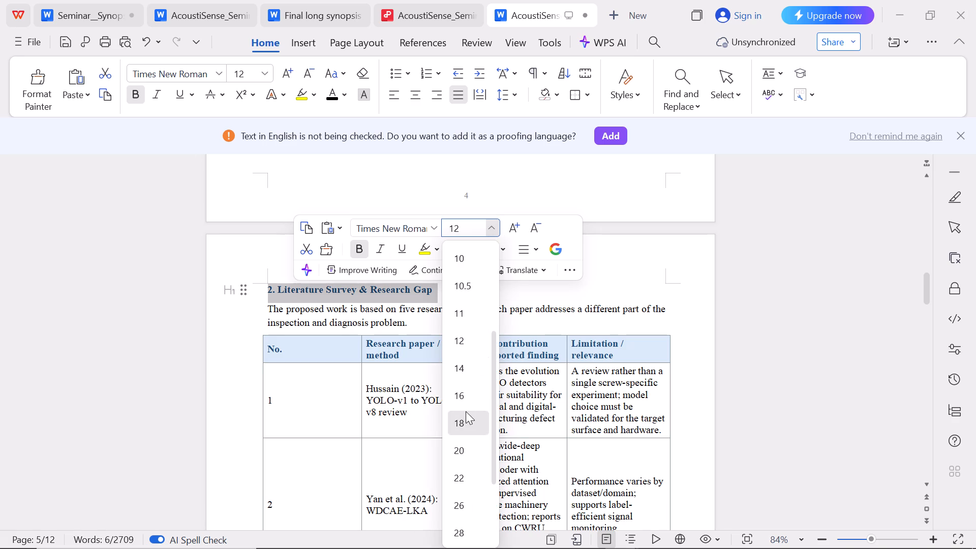
click(468, 393)
click(451, 248)
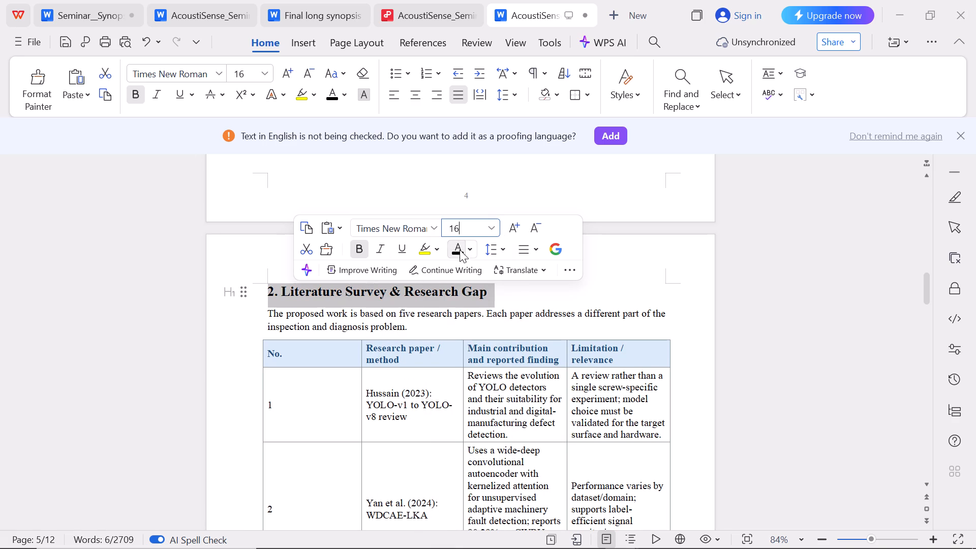
Centre the 2. Literature Survey & Research Gap heading.
click(515, 250)
click(539, 305)
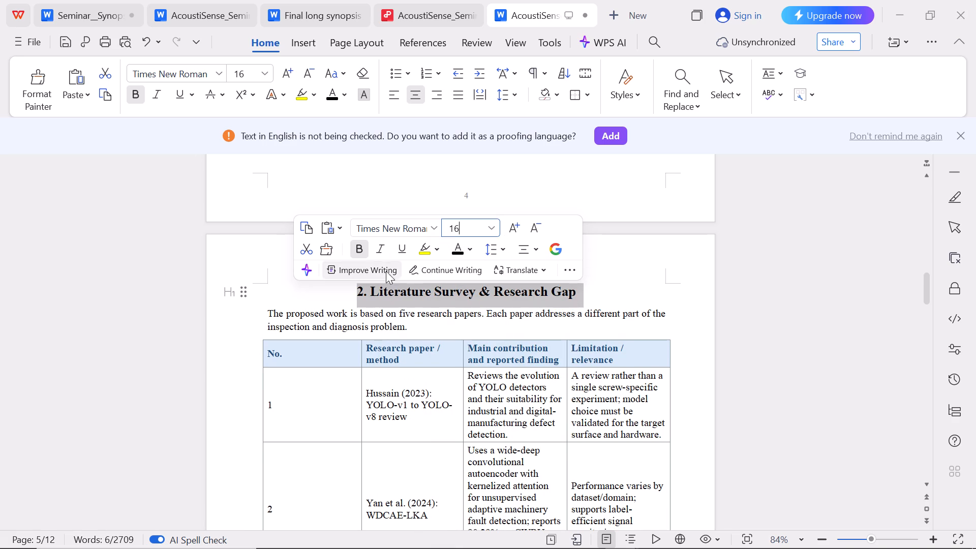
Change the 2.1 Identified Research / Technical Gap heading to black and set its font size to 14.
scroll(386, 256, down, 6)
scroll(318, 231, down, 2)
scroll(286, 199, down, 1)
scroll(287, 204, up, 4)
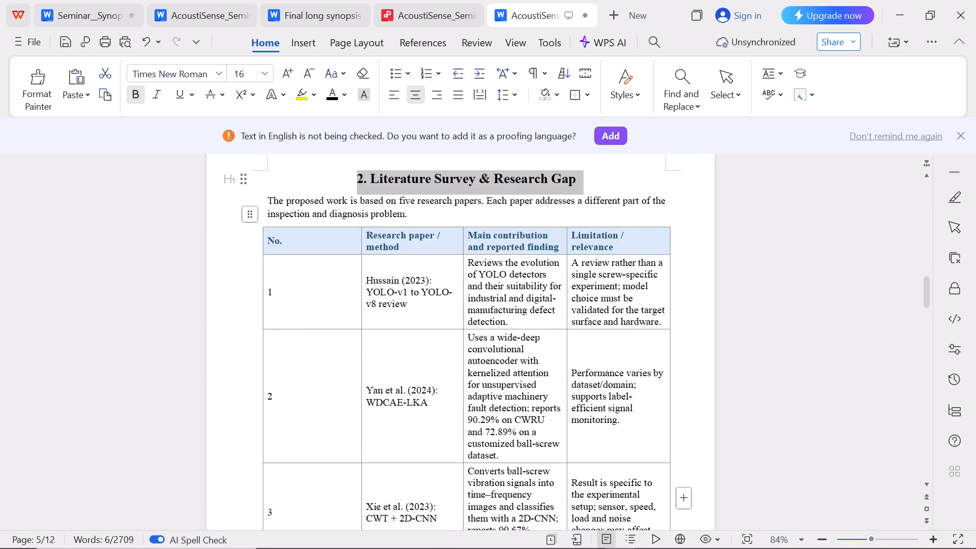
scroll(287, 204, up, 4)
scroll(287, 204, down, 16)
scroll(287, 204, up, 1)
scroll(287, 204, down, 11)
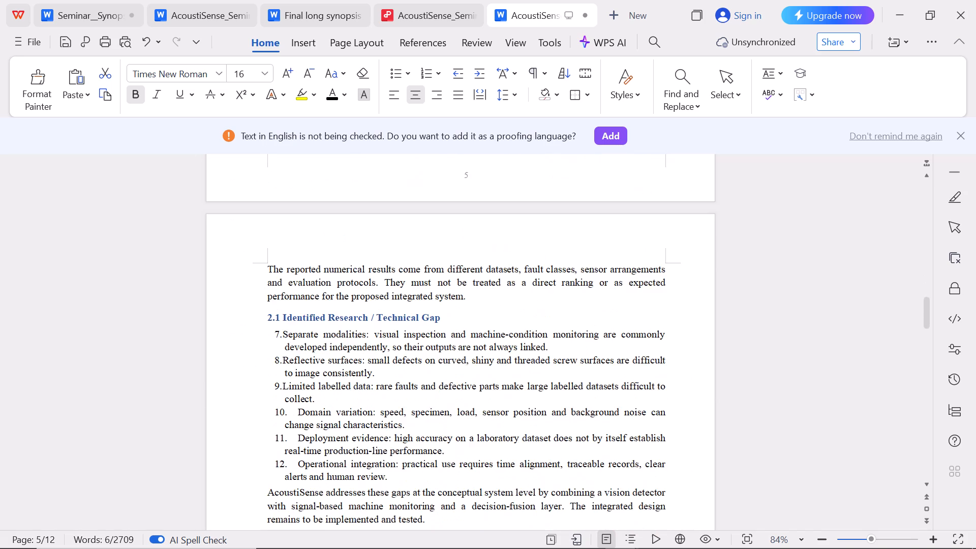
double_click(283, 290)
click(329, 300)
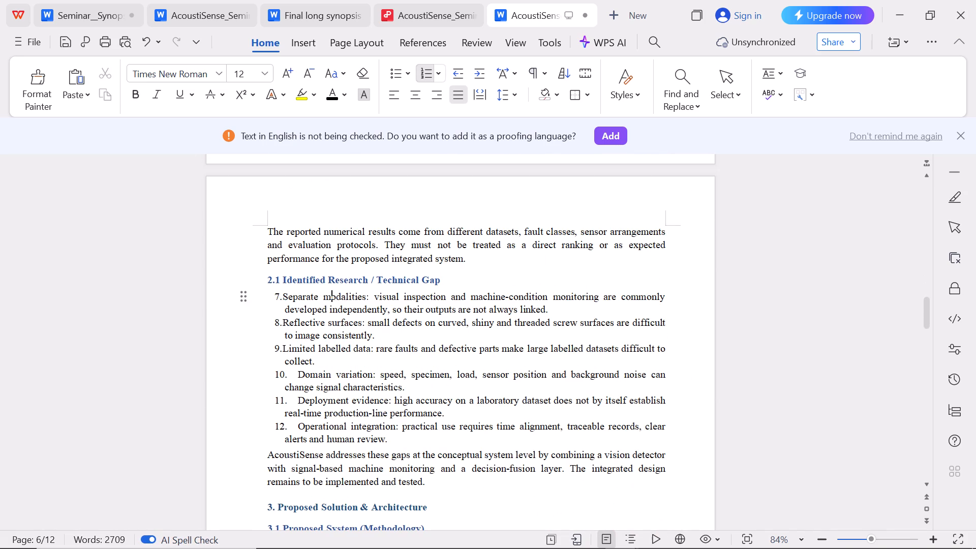
triple_click(342, 289)
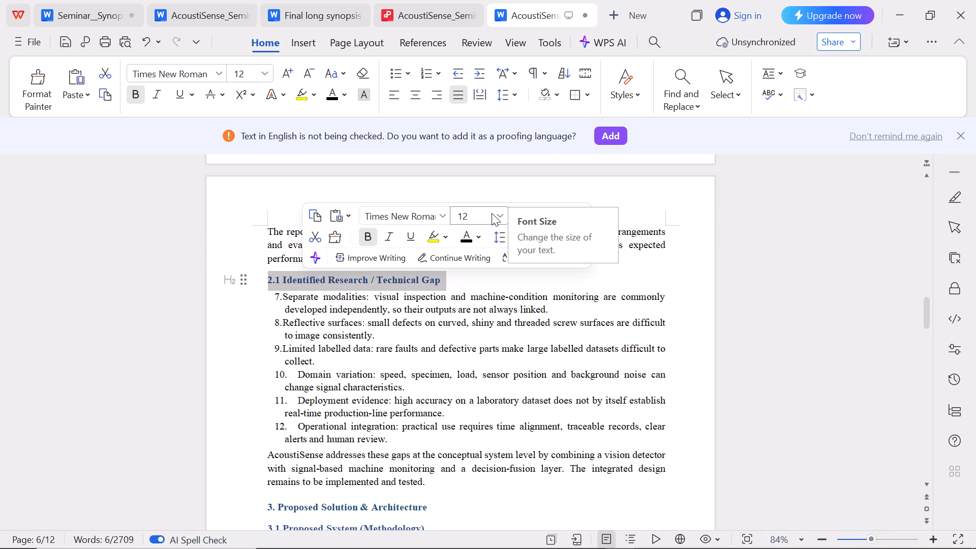
click(465, 239)
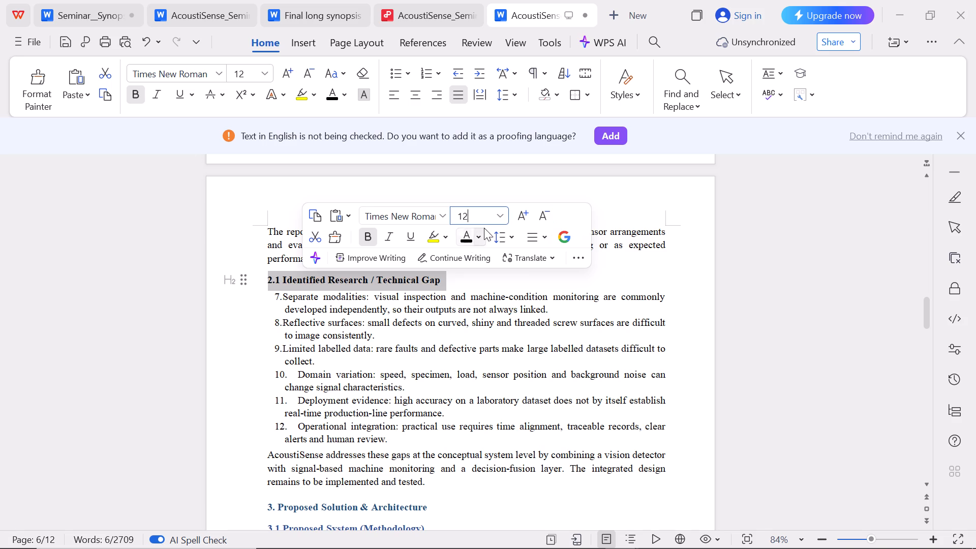
click(496, 219)
click(464, 354)
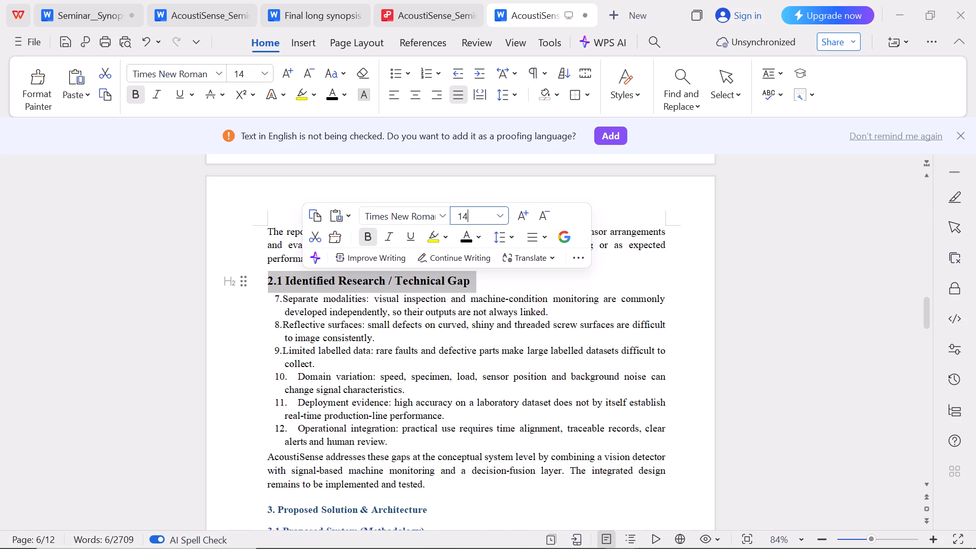
Insert 19 blank lines after the last paragraph of section 2.1 to move the 3. Proposed Solution & Architecture section onto the following page.
scroll(433, 251, down, 7)
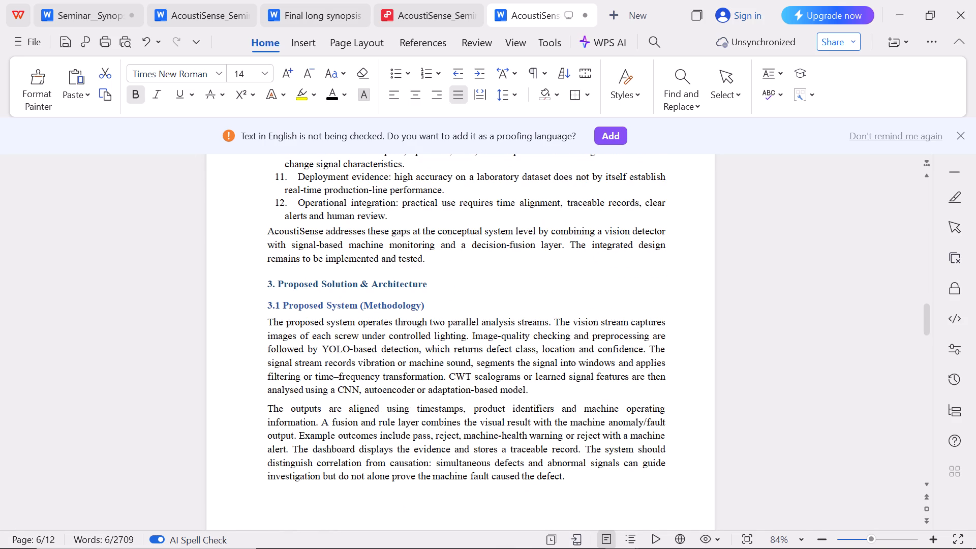
triple_click(351, 287)
click(459, 273)
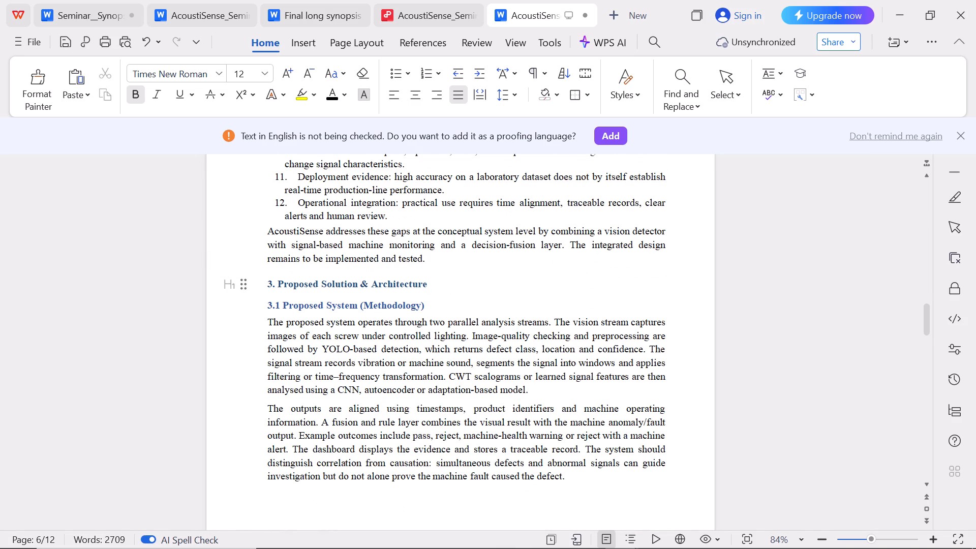
click(428, 260)
key(Return)
key(Return)
key(Return)
key(Return)
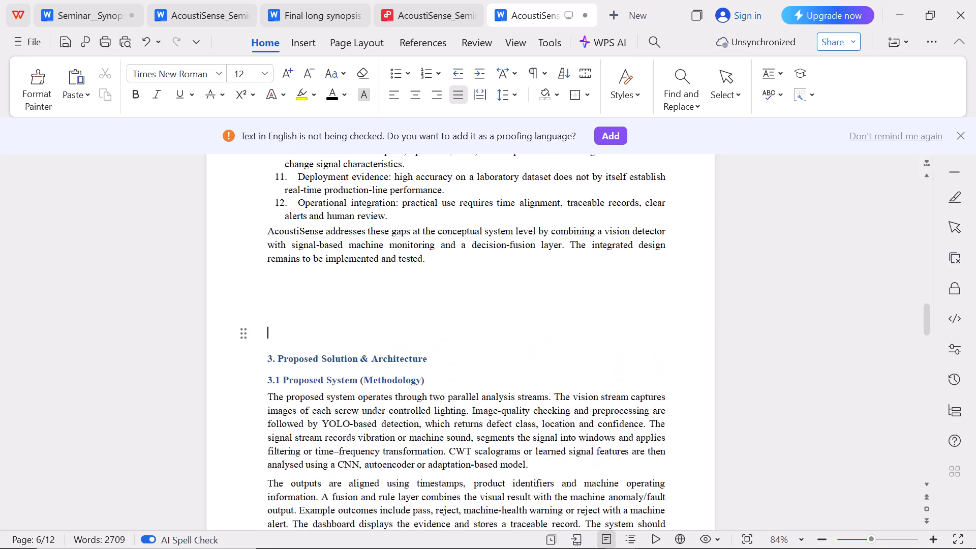
key(Return)
key(Return)
key(Return)
key(Return)
key(Return)
key(Return)
key(Return)
key(Return)
key(Return)
key(Return)
key(Return)
key(Return)
key(Return)
key(Return)
key(Return)
key(Return)
key(Return)
key(Return)
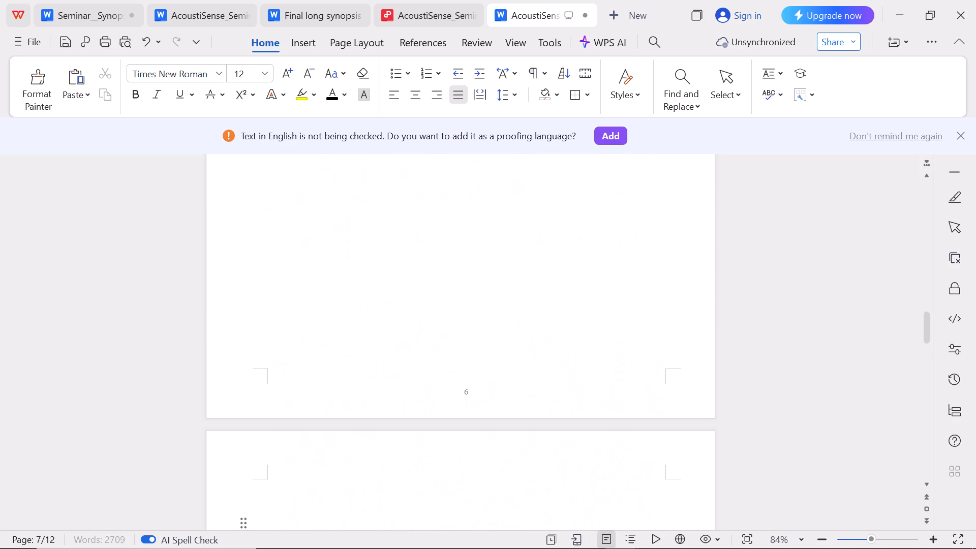
key(BackSpace)
key(BackSpace)
key(BackSpace)
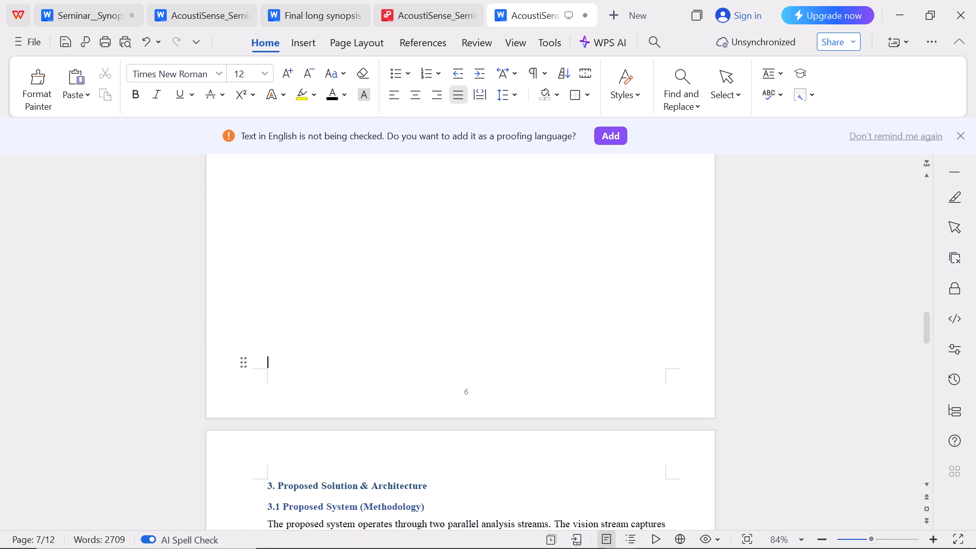
Set the 3. Proposed Solution & Architecture heading to font size 16 and change its colour to black.
triple_click(317, 491)
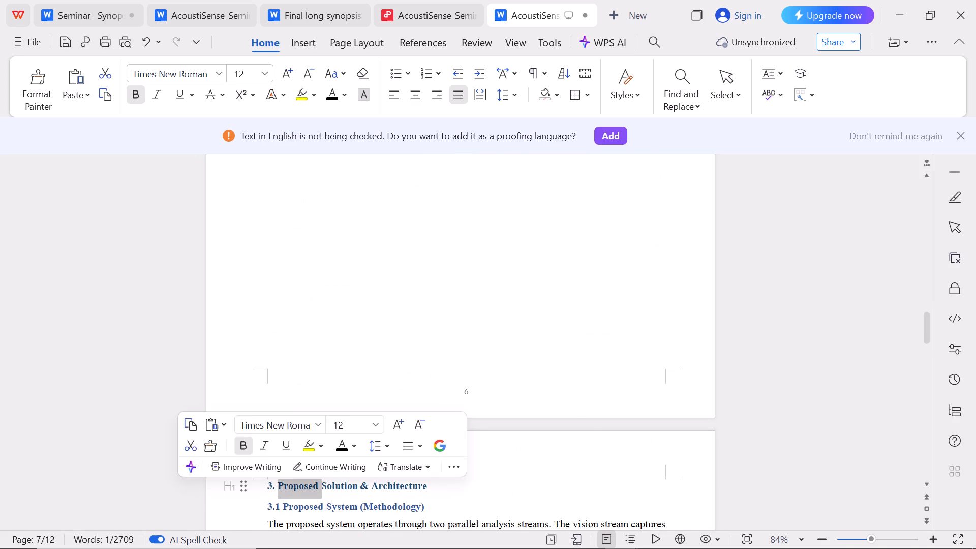
triple_click(317, 491)
triple_click(317, 491)
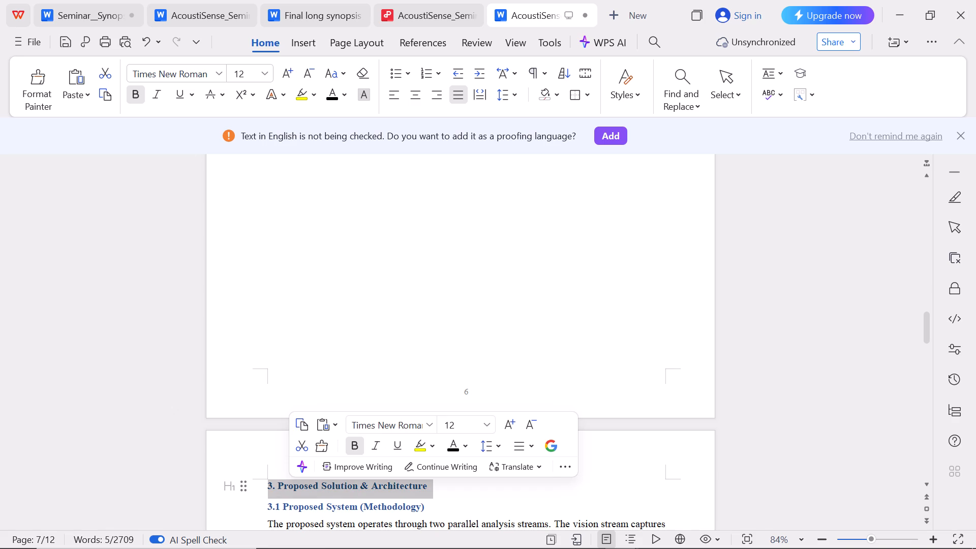
click(491, 428)
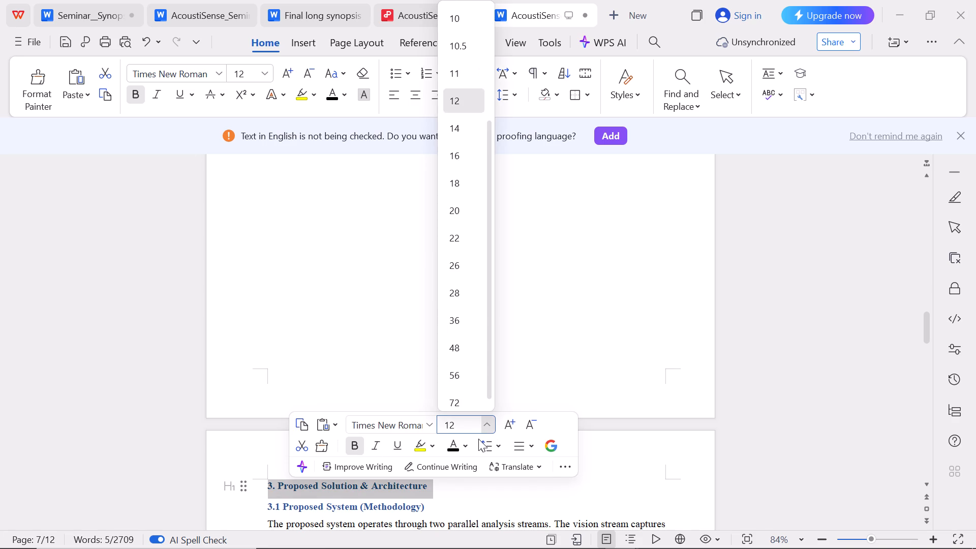
click(465, 150)
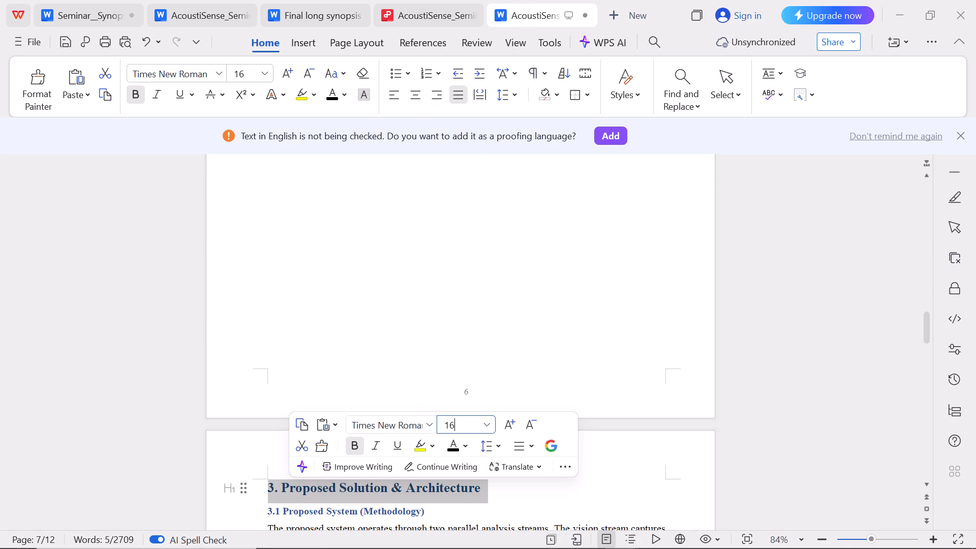
click(462, 449)
click(459, 451)
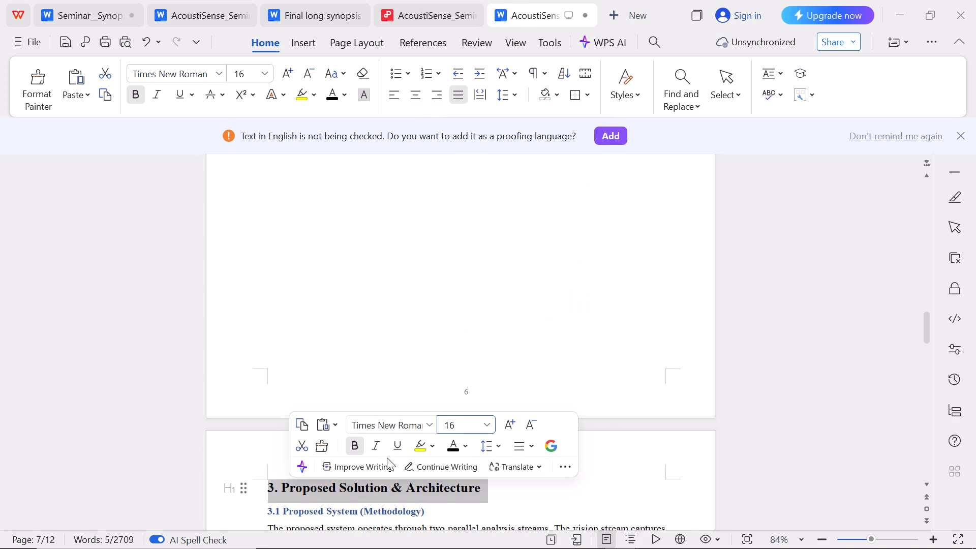
Set the 3.1 Proposed System (Methodology) heading to font size 14 and change its colour to black.
scroll(384, 459, down, 4)
triple_click(305, 394)
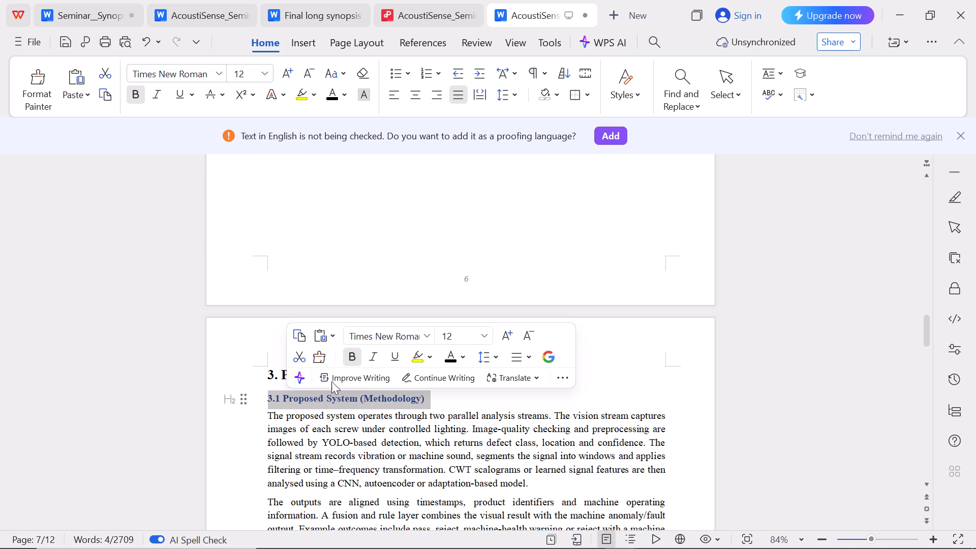
click(484, 338)
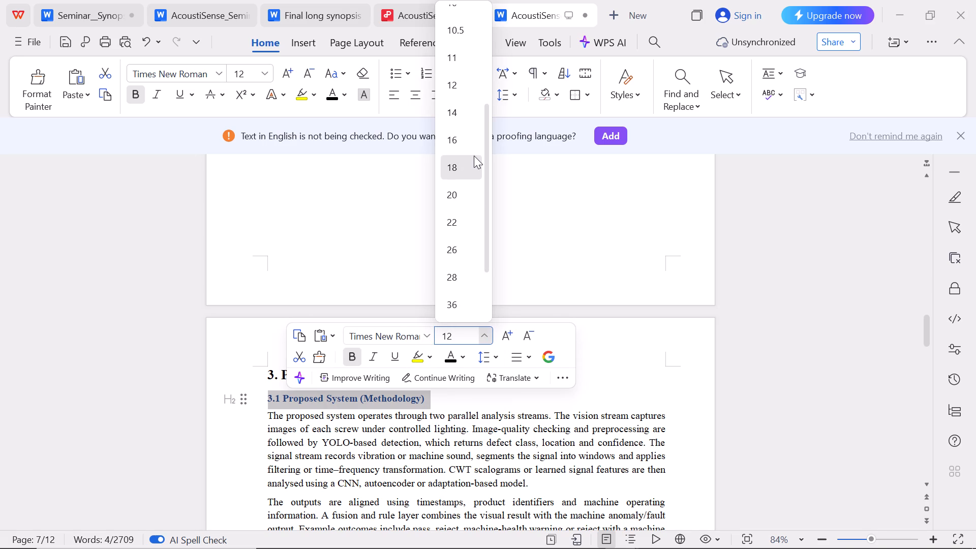
click(474, 112)
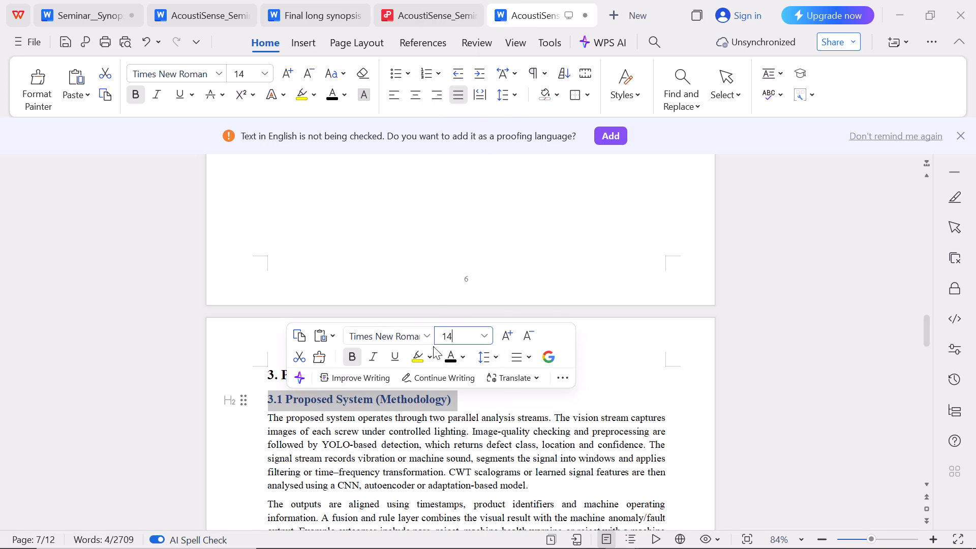
click(451, 360)
click(637, 355)
Set the 3.2 System Architecture / Block Diagram heading to font size 14 and change its colour to black.
scroll(478, 346, down, 5)
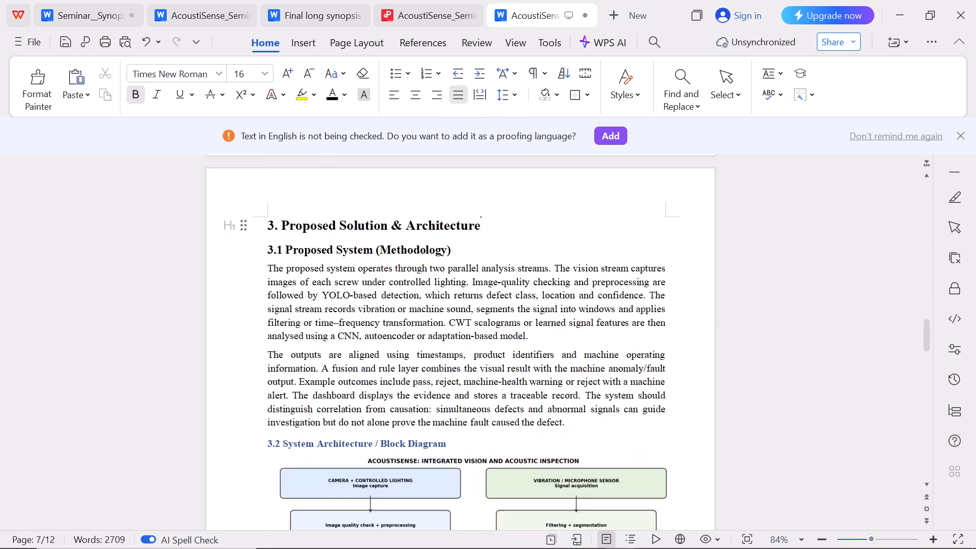
scroll(460, 374, down, 2)
triple_click(346, 330)
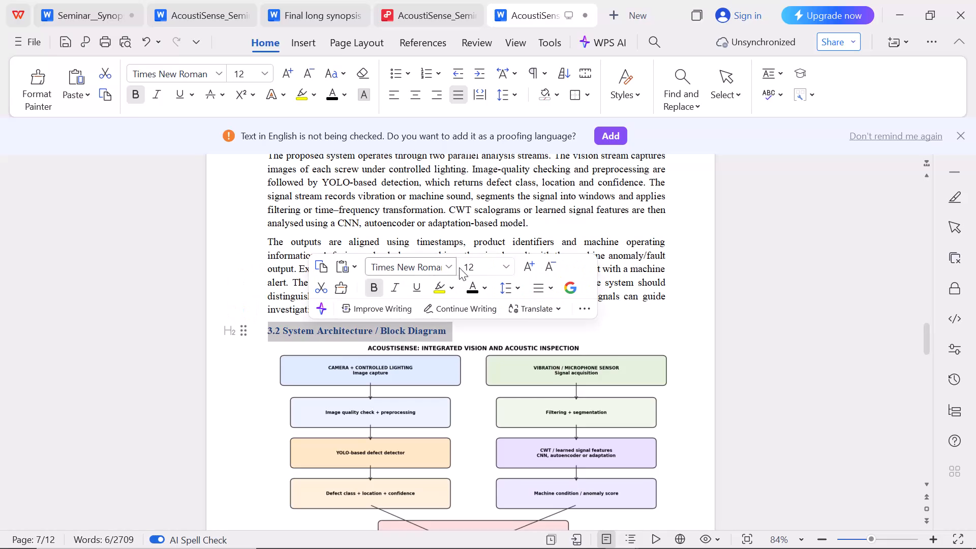
click(502, 265)
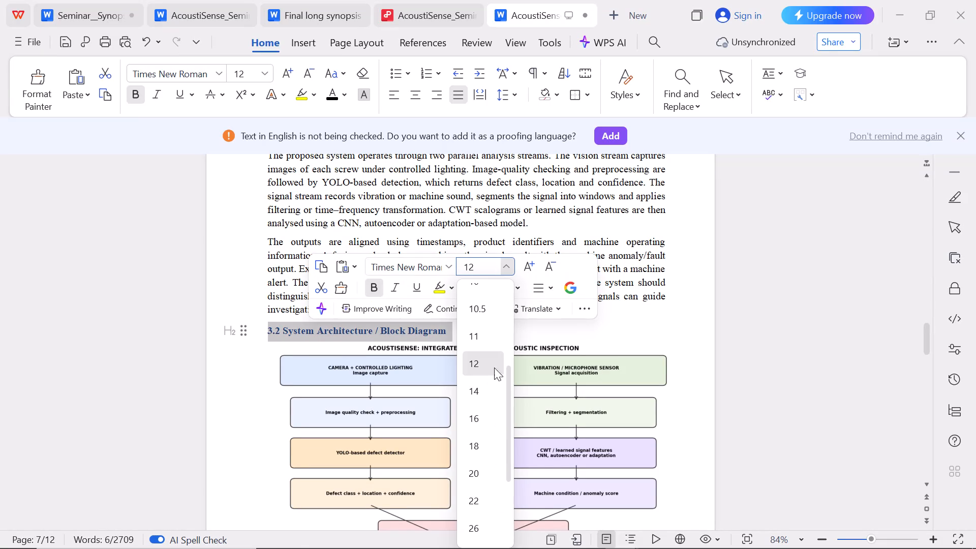
click(483, 387)
click(465, 288)
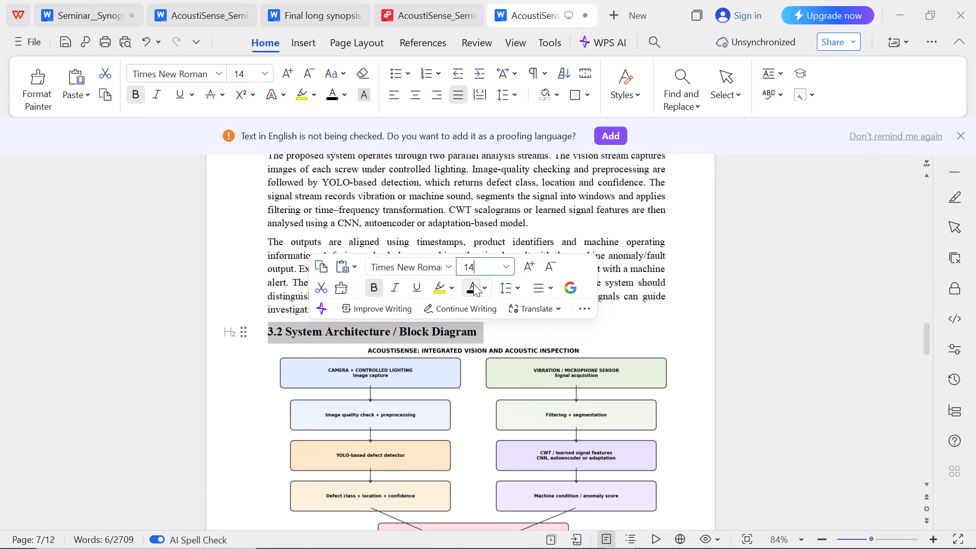
scroll(497, 317, down, 2)
click(498, 293)
Set the 3.3 Major Modules heading to font size 14 and change its colour to black.
scroll(490, 297, down, 14)
scroll(490, 298, up, 3)
triple_click(299, 308)
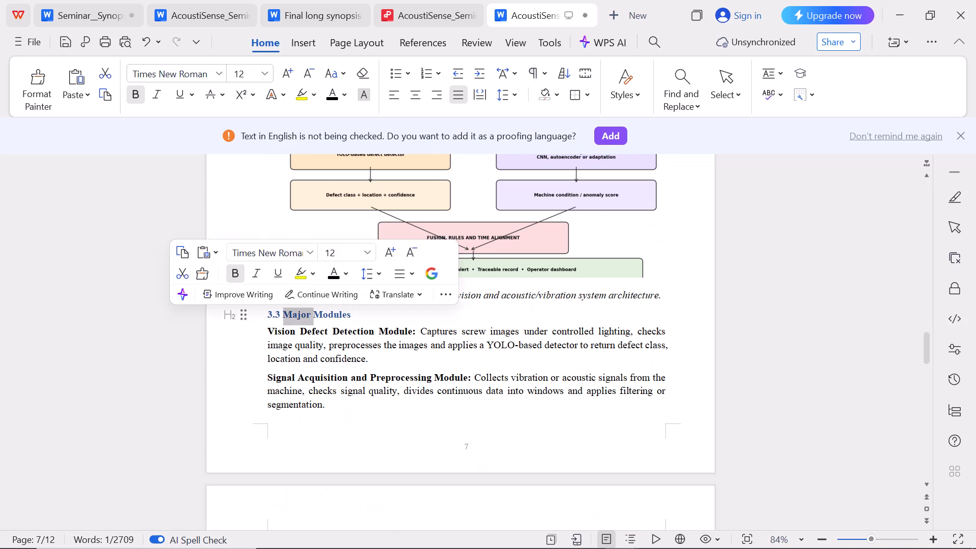
click(407, 256)
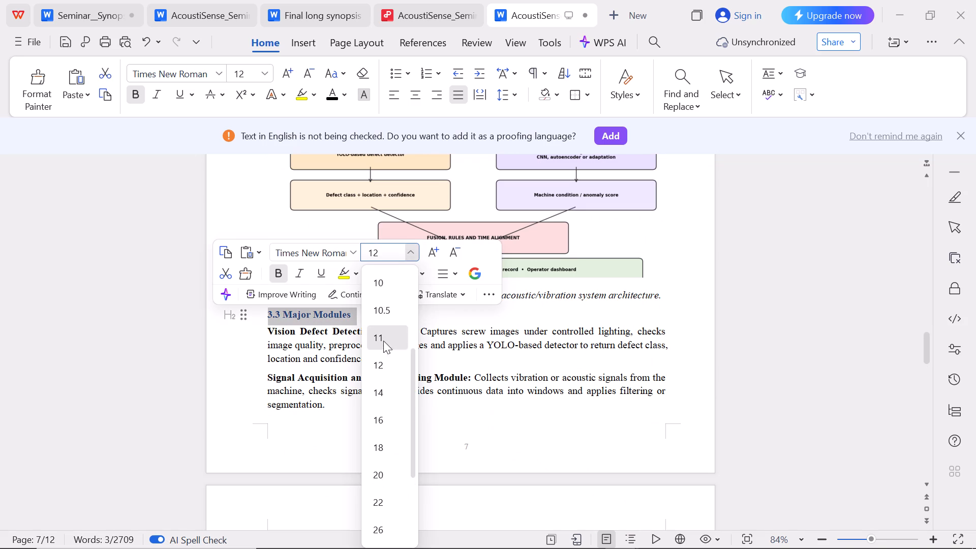
click(381, 381)
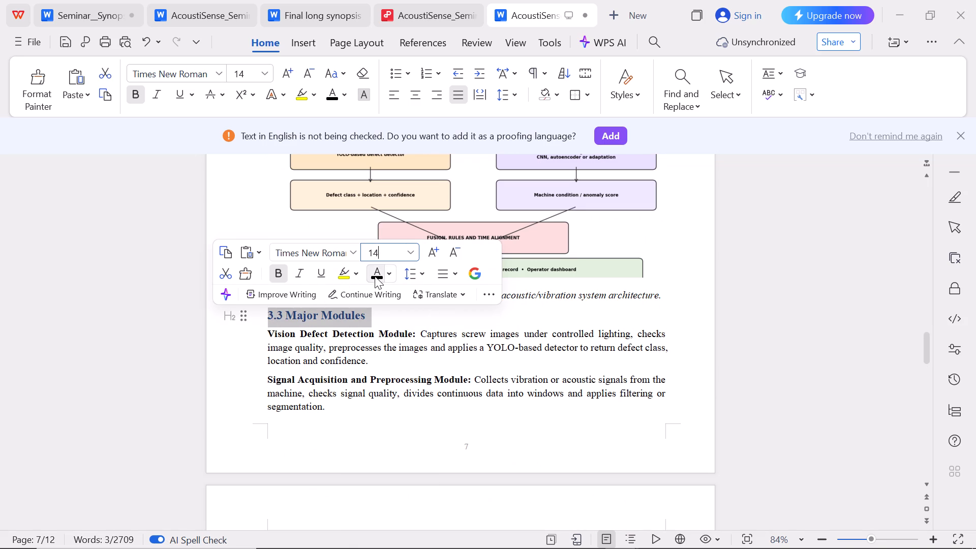
click(375, 276)
scroll(375, 338, down, 4)
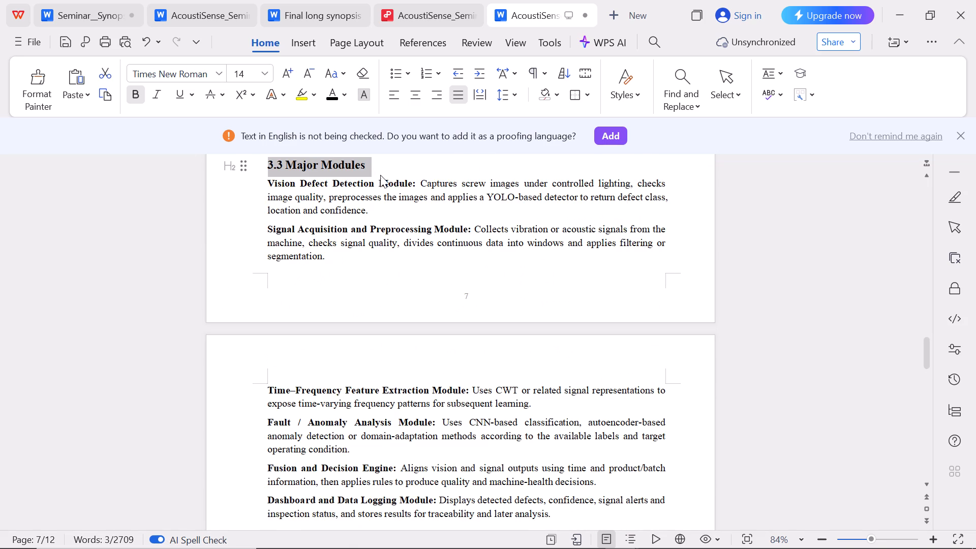
click(378, 170)
Insert blank lines after the Dashboard and Data Logging Module paragraph so the 4. Technology & Innovation heading starts on a new page.
scroll(365, 298, down, 5)
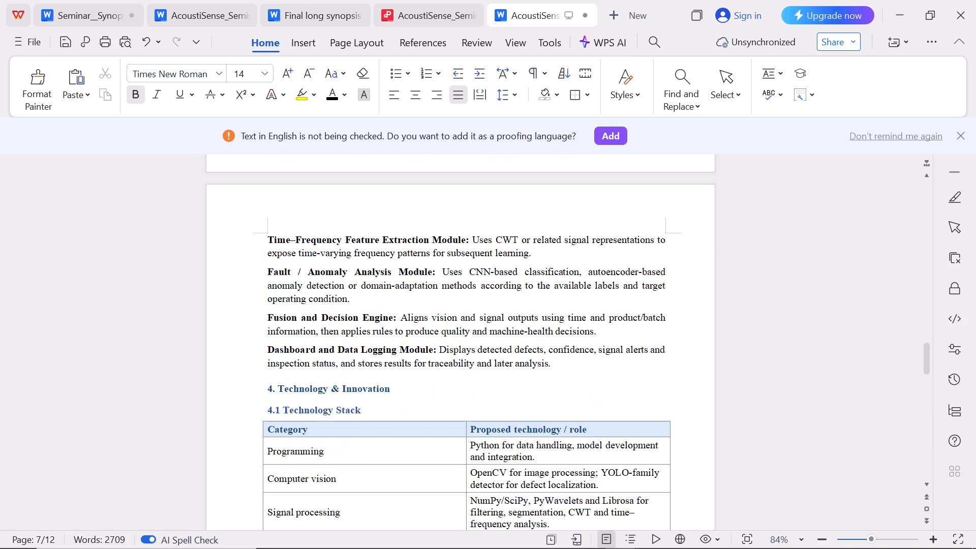
click(343, 344)
click(558, 328)
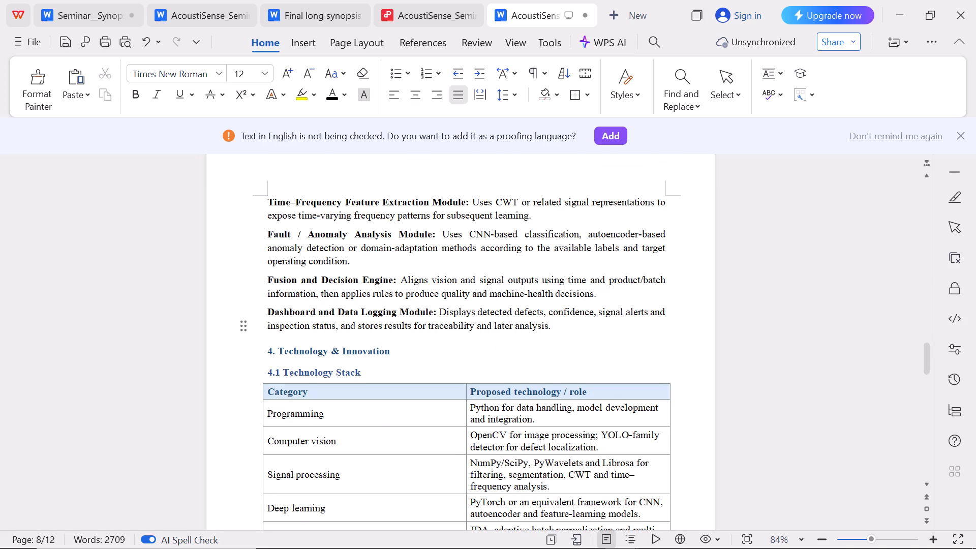
scroll(558, 328, down, 11)
scroll(558, 328, up, 4)
scroll(558, 328, down, 1)
scroll(558, 328, up, 4)
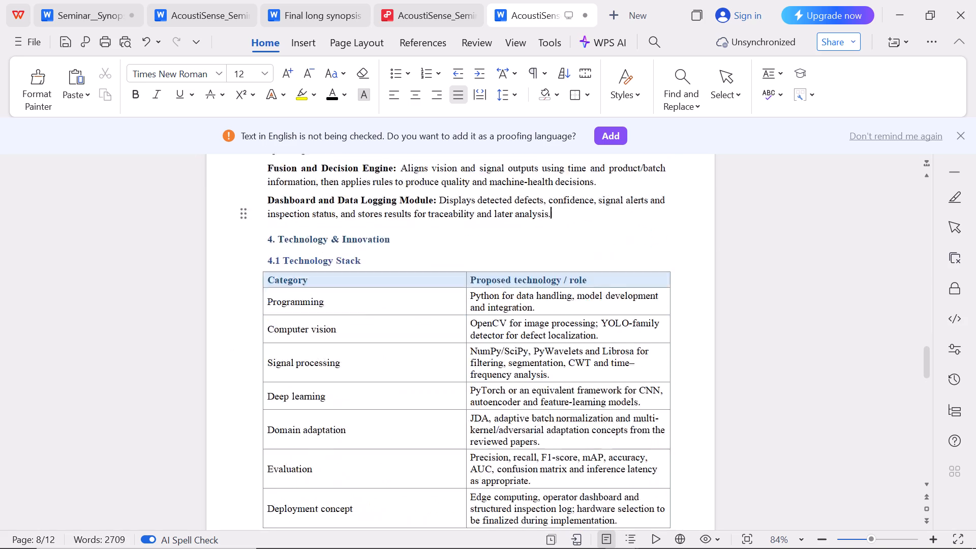
scroll(558, 328, up, 6)
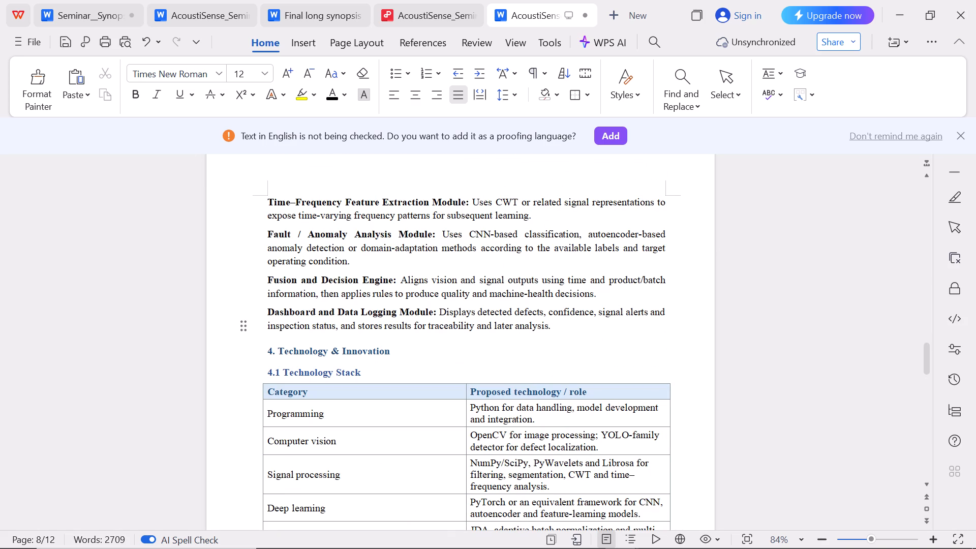
key(Return)
key(Return)
key(Return)
key(Return)
key(Return)
key(Return)
key(Return)
key(Return)
key(Return)
key(Return)
key(Return)
key(Return)
key(Return)
key(Return)
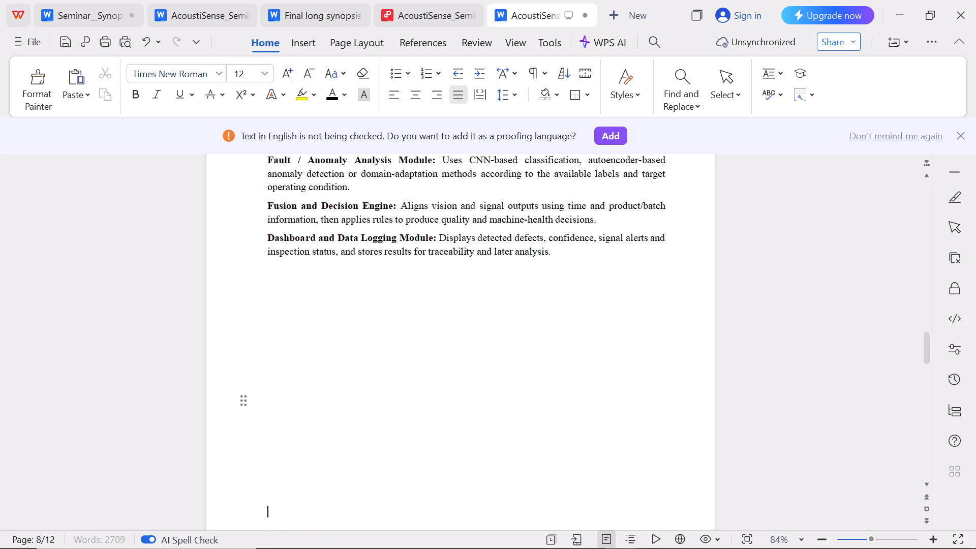
key(Return)
key(Return)
key(Return)
key(Return)
key(Return)
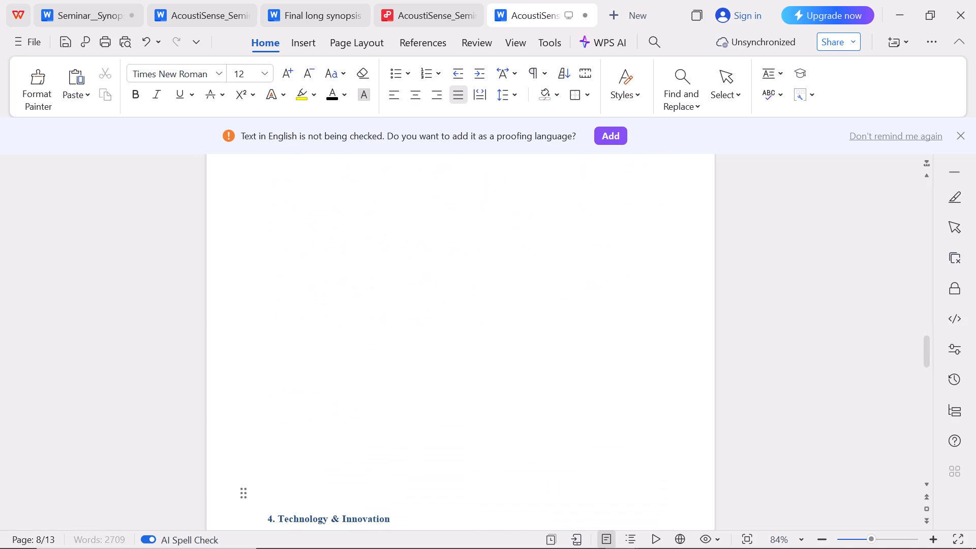
key(Return)
key(Return)
key(Return)
key(Return)
key(Return)
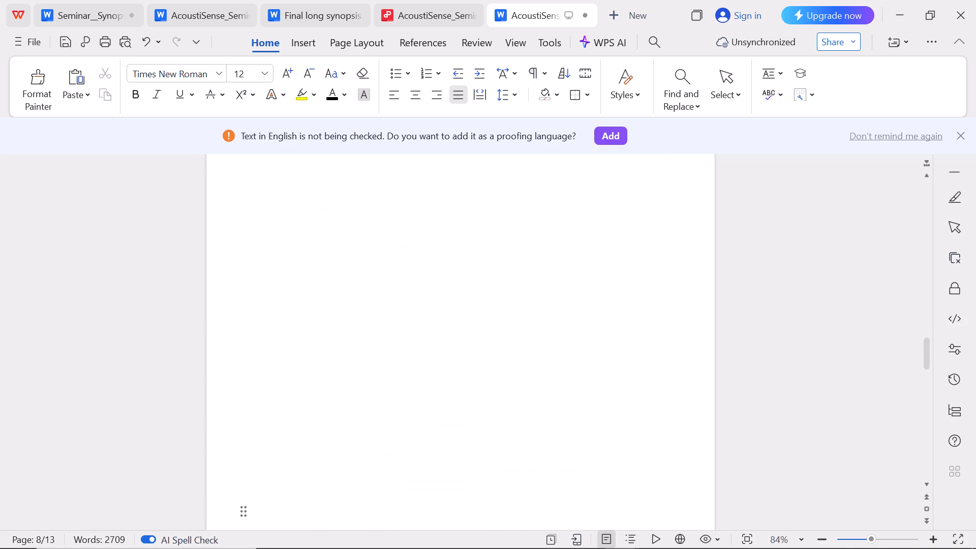
key(Return)
Change the 4. Technology & Innovation heading to black, set its font size to 16 and centre it.
scroll(558, 328, down, 4)
scroll(455, 358, down, 2)
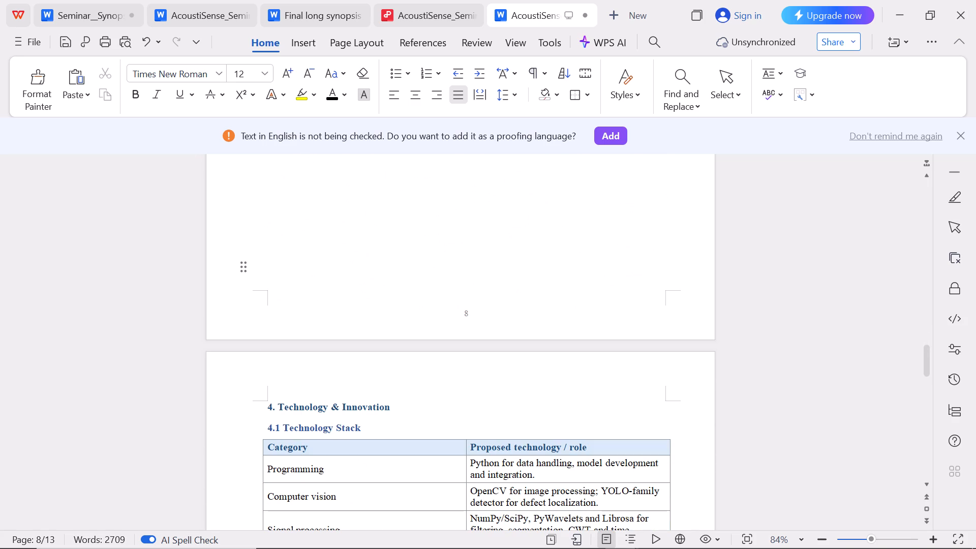
triple_click(343, 411)
click(413, 367)
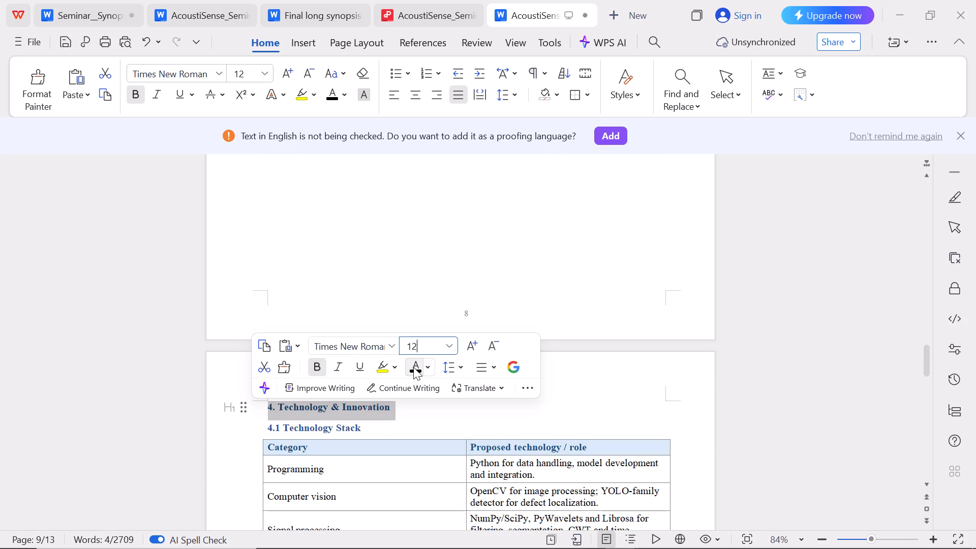
click(462, 338)
double_click(459, 340)
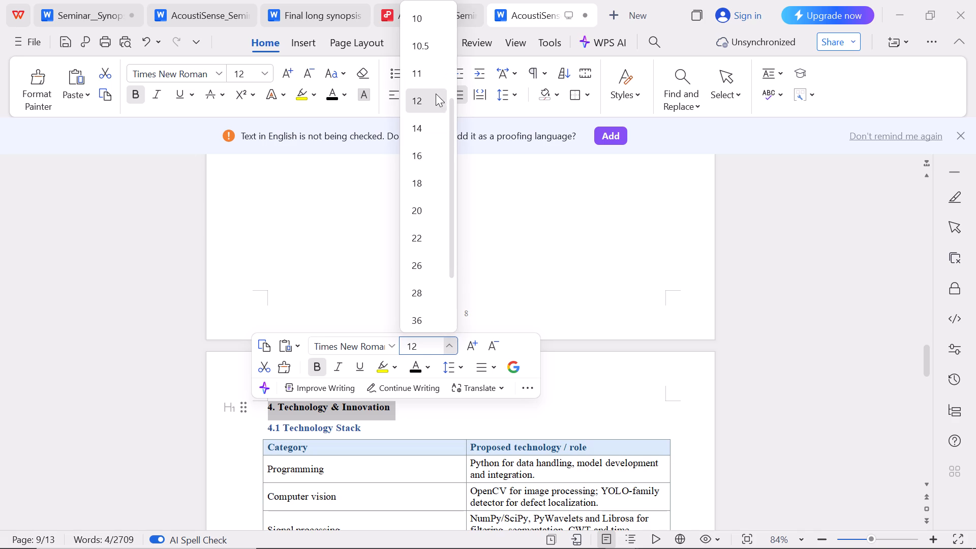
click(423, 149)
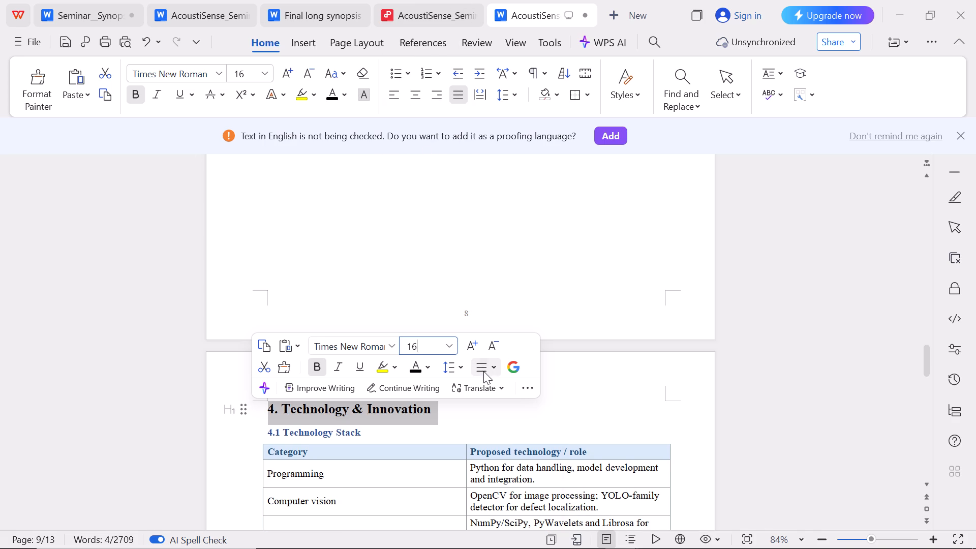
click(483, 371)
click(496, 418)
Change the 4.1 Technology Stack heading to black and set its font size to 14.
scroll(469, 369, down, 12)
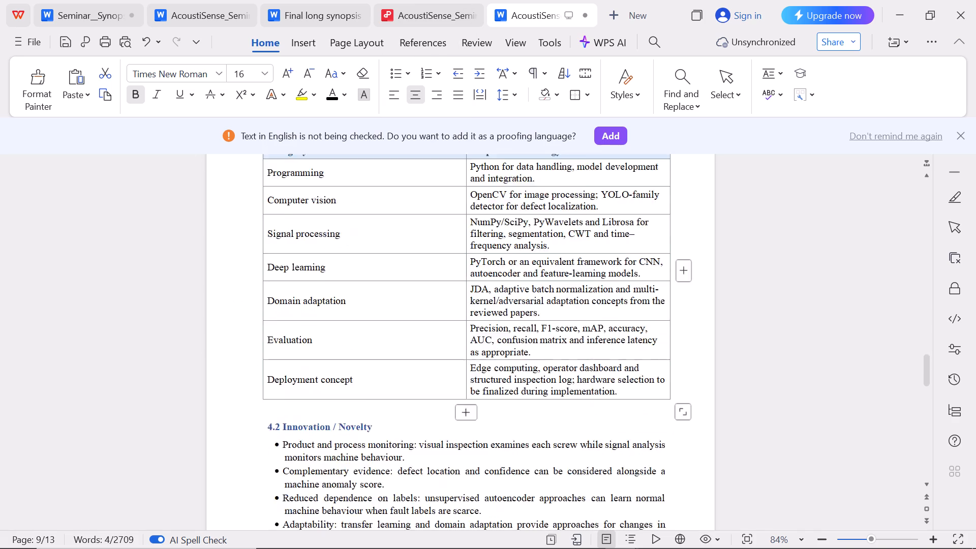
scroll(470, 364, down, 4)
scroll(470, 364, up, 15)
double_click(329, 248)
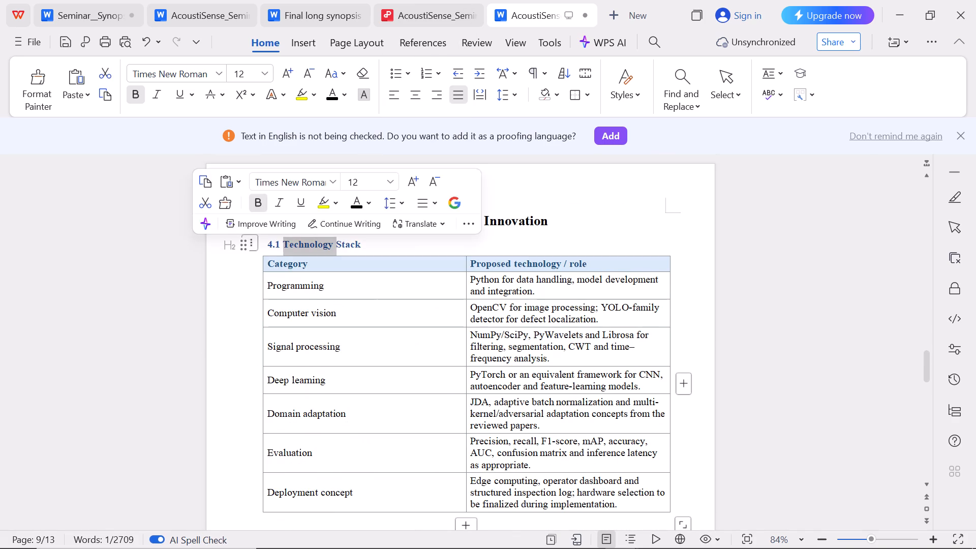
triple_click(329, 248)
click(385, 211)
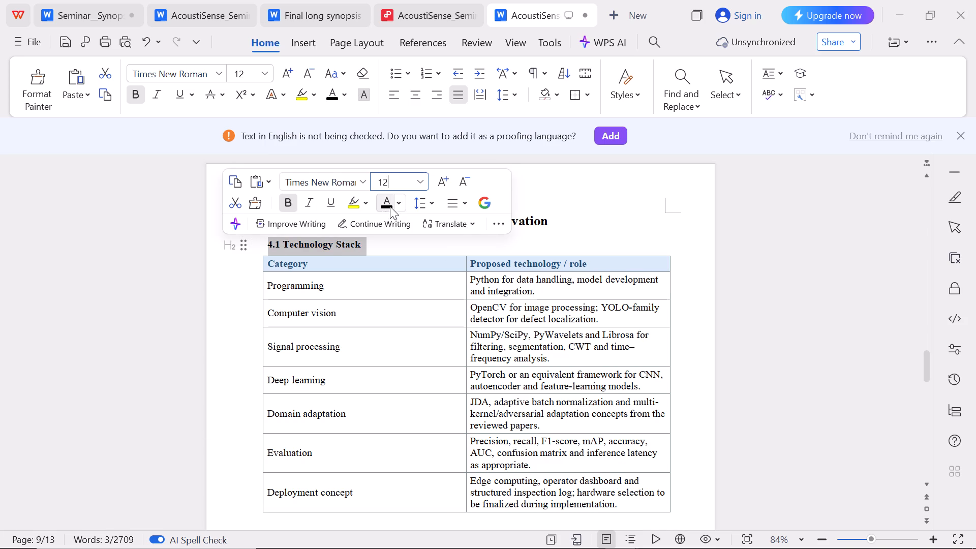
click(416, 182)
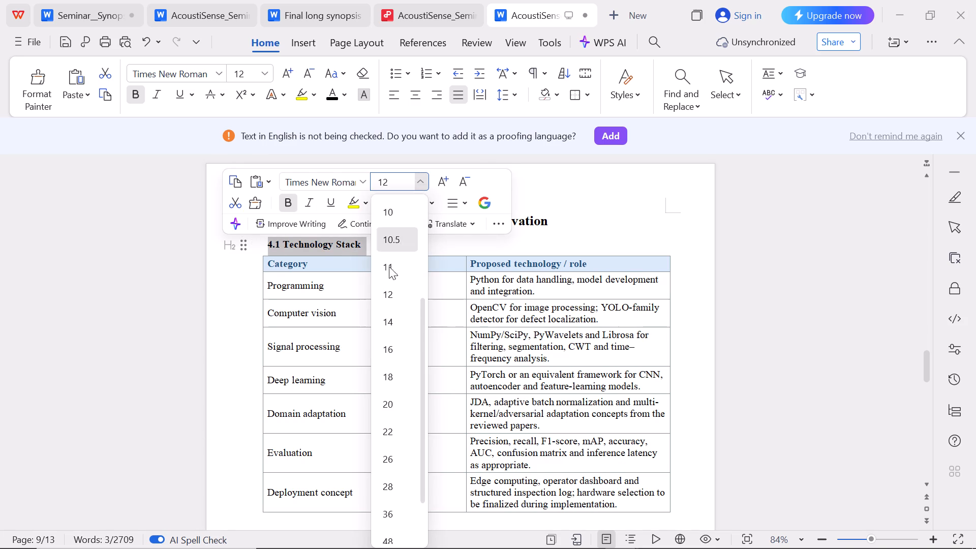
click(380, 311)
Change the 4.2 Innovation / Novelty heading to black and set its font size to 14.
scroll(391, 274, down, 10)
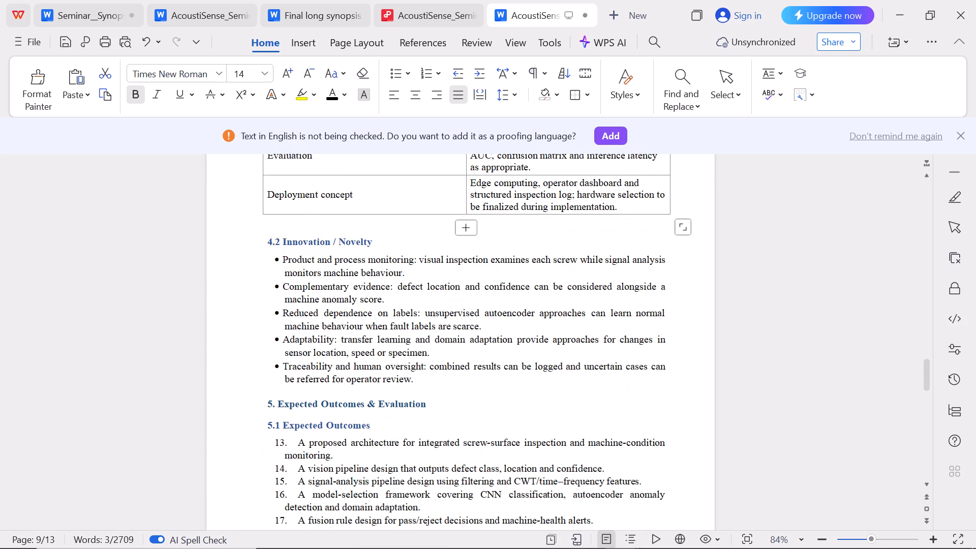
triple_click(327, 241)
click(394, 205)
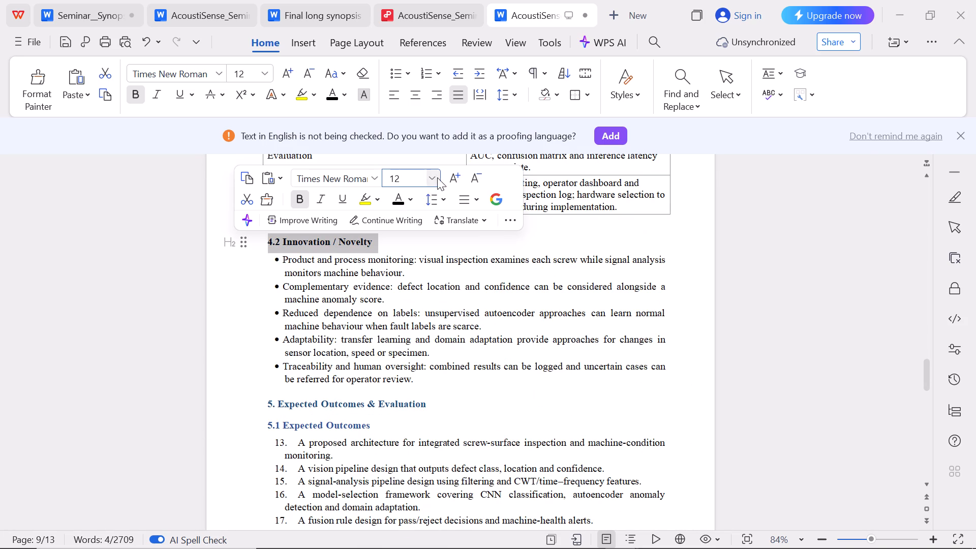
click(437, 177)
click(411, 317)
Insert blank lines after the last 4.2 bullet so the 5. Expected Outcomes & Evaluation heading starts on a new page.
scroll(403, 260, down, 6)
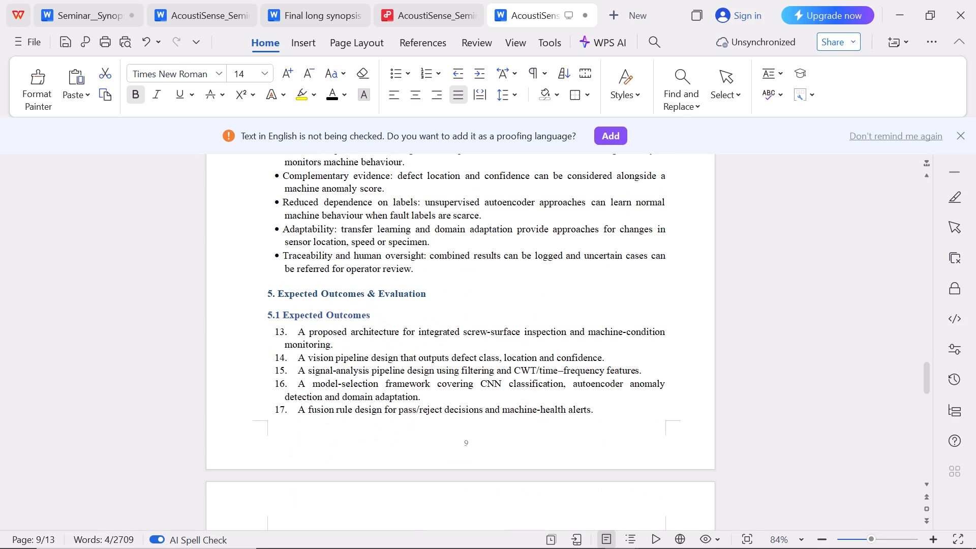
click(342, 281)
click(339, 291)
click(407, 274)
click(428, 263)
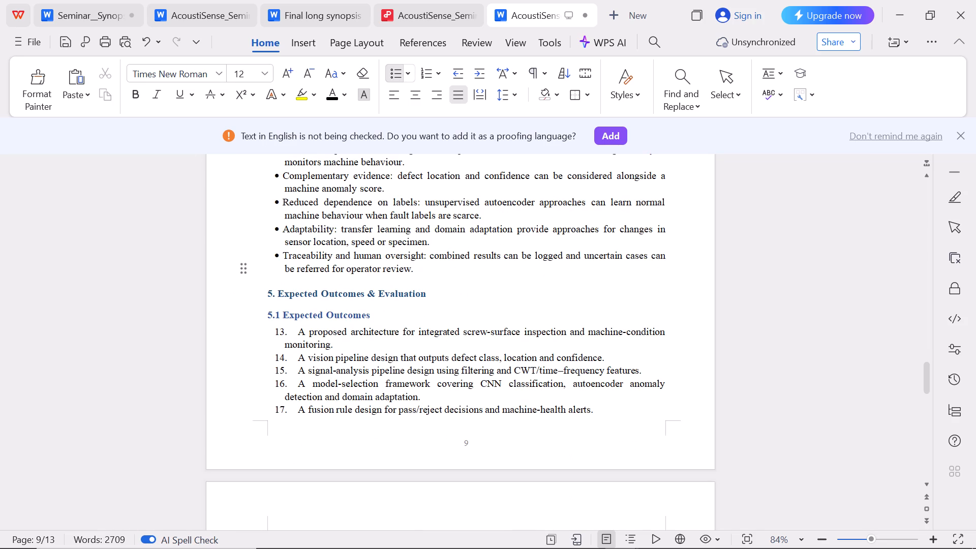
key(Return)
key(Return)
key(Return)
key(Return)
key(Return)
key(Return)
key(Return)
key(Return)
key(Return)
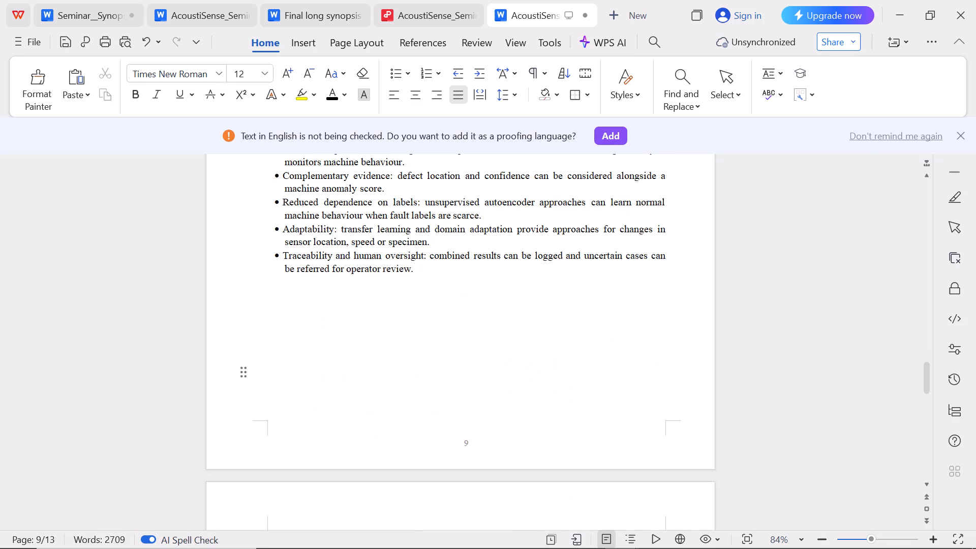
Change the 5. Expected Outcomes & Evaluation heading to black, set its font size to 14 and centre it.
scroll(428, 263, down, 7)
triple_click(360, 274)
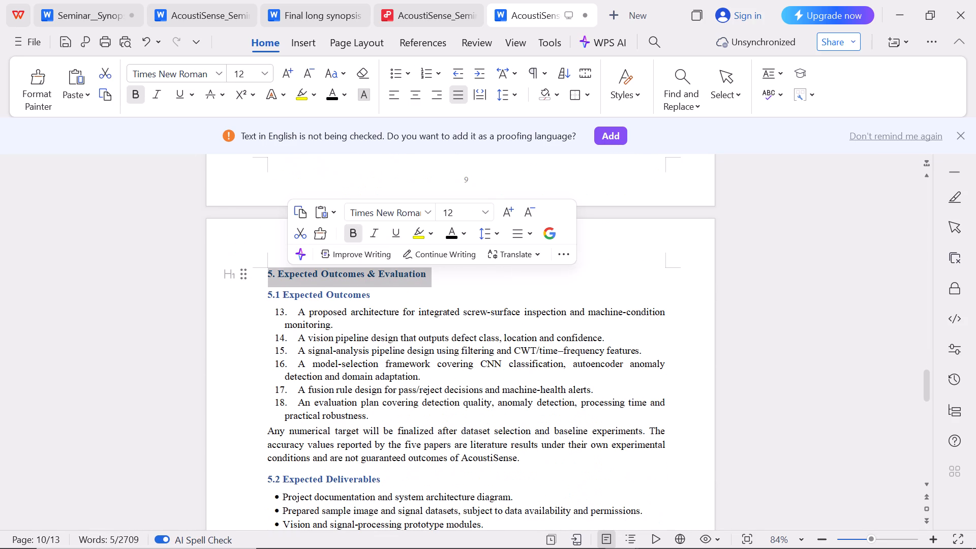
click(443, 239)
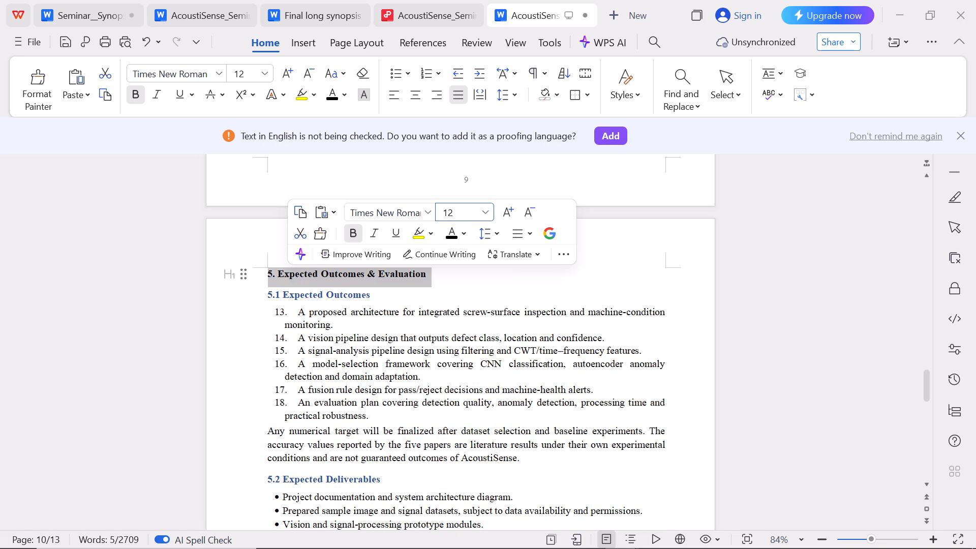
click(481, 212)
click(458, 347)
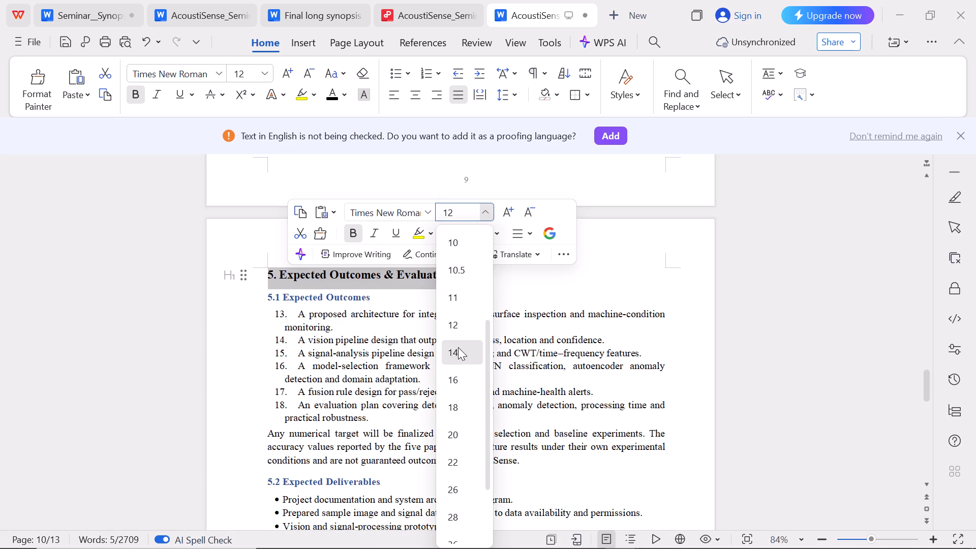
scroll(375, 277, up, 20)
scroll(375, 277, up, 7)
scroll(375, 277, down, 2)
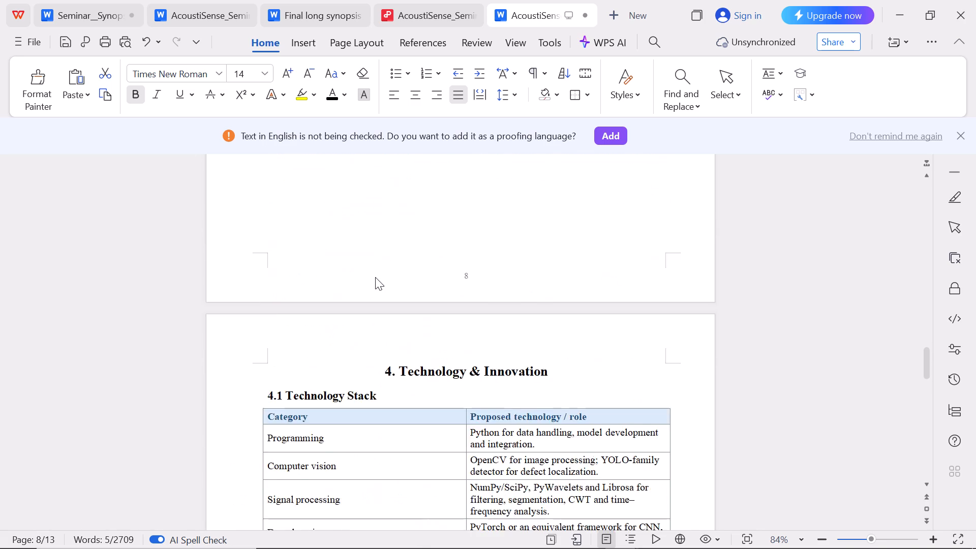
scroll(375, 277, down, 20)
scroll(384, 255, up, 6)
scroll(384, 255, down, 6)
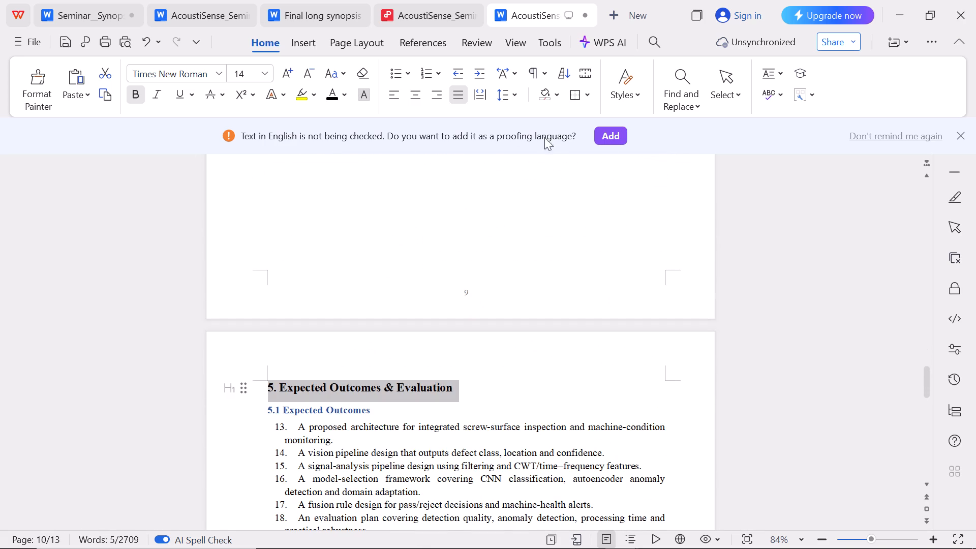
click(416, 95)
Change the 5.1 Expected Outcomes heading to black and set its font size to 14.
scroll(423, 261, down, 6)
triple_click(304, 179)
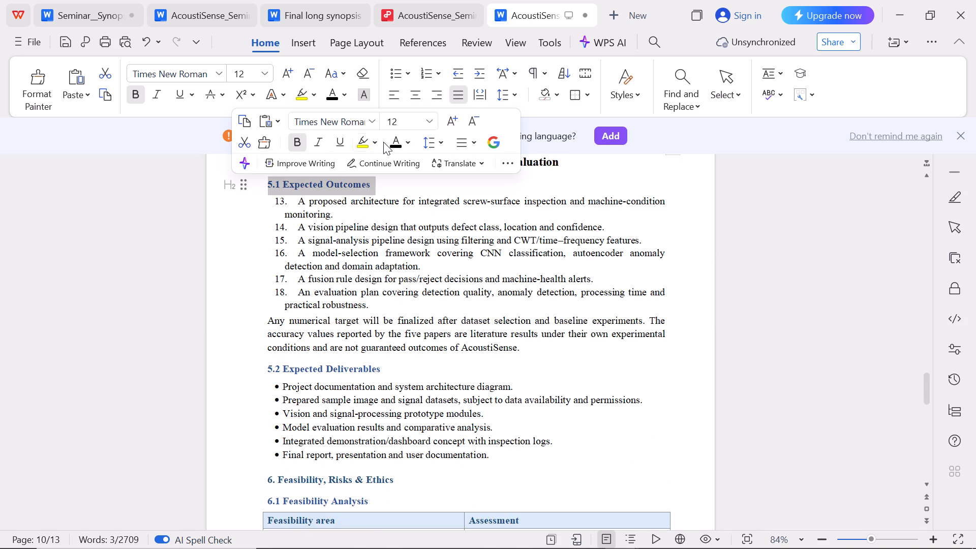
click(388, 139)
click(435, 116)
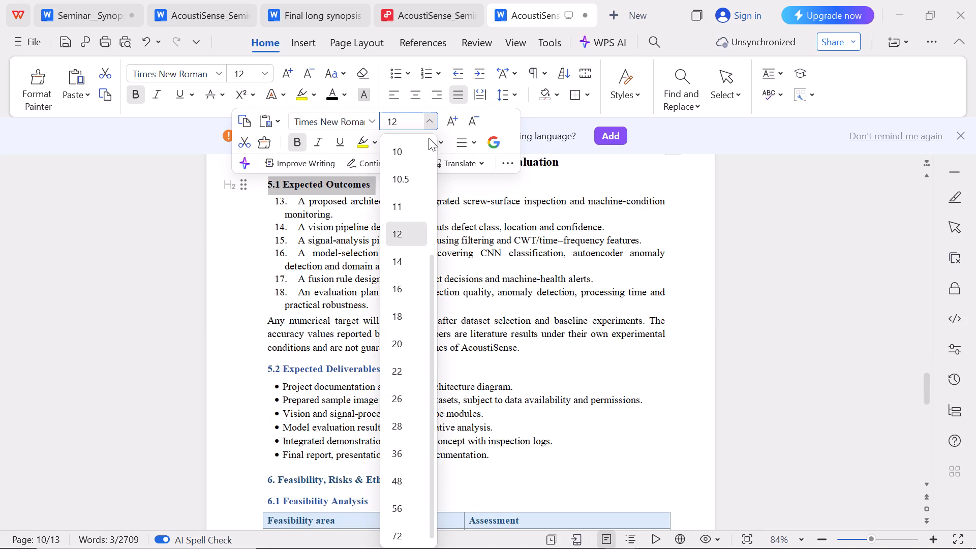
click(416, 256)
Set the 5.2 Expected Deliverables heading to font size 14 and change its colour to black.
scroll(409, 262, down, 4)
triple_click(334, 228)
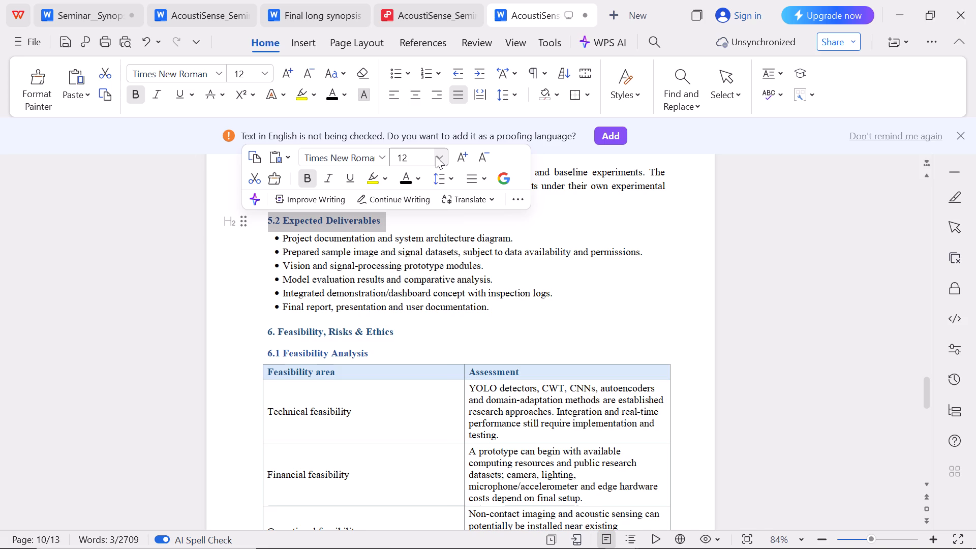
click(436, 156)
click(409, 293)
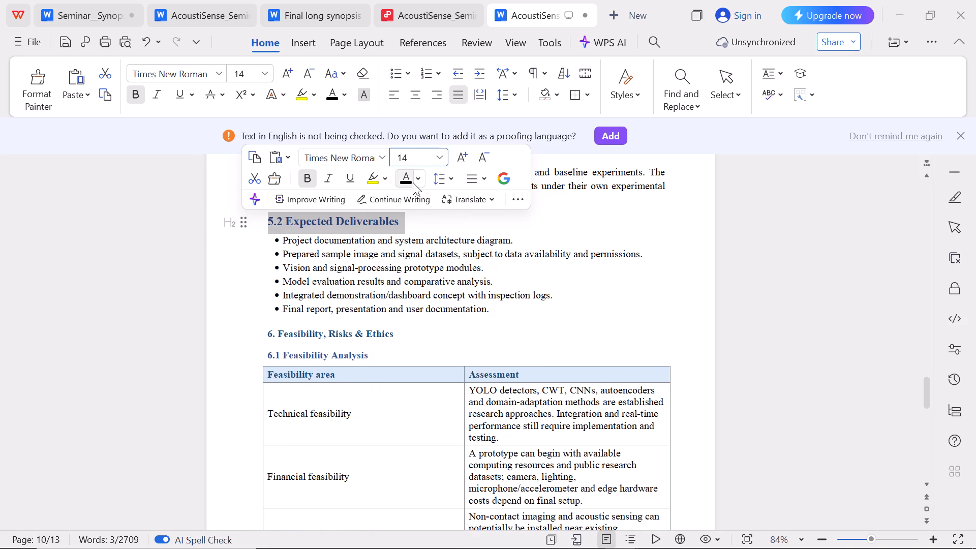
click(413, 182)
Change the 6. Feasibility, Risks & Ethics heading to black, set its font size to 16 and centre it.
scroll(420, 273, down, 2)
triple_click(362, 262)
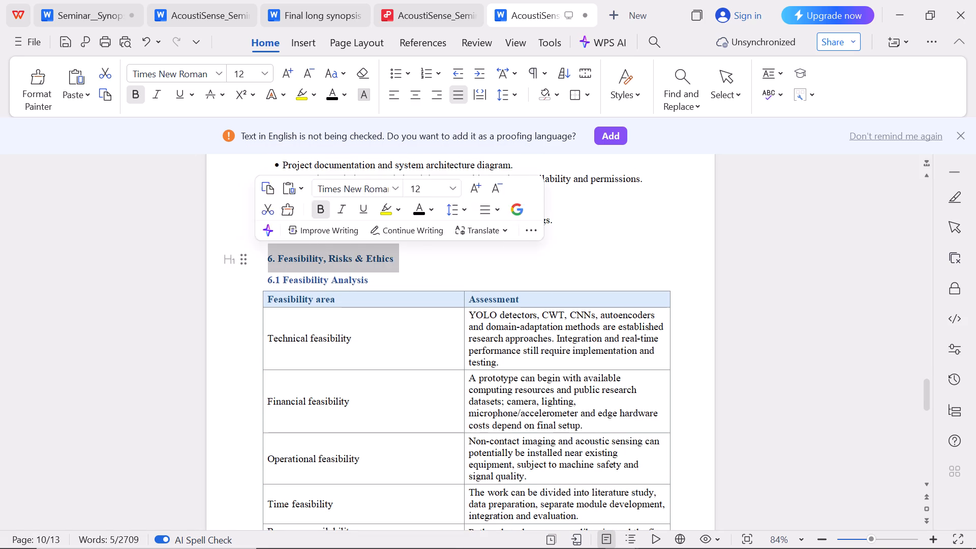
double_click(362, 262)
click(420, 209)
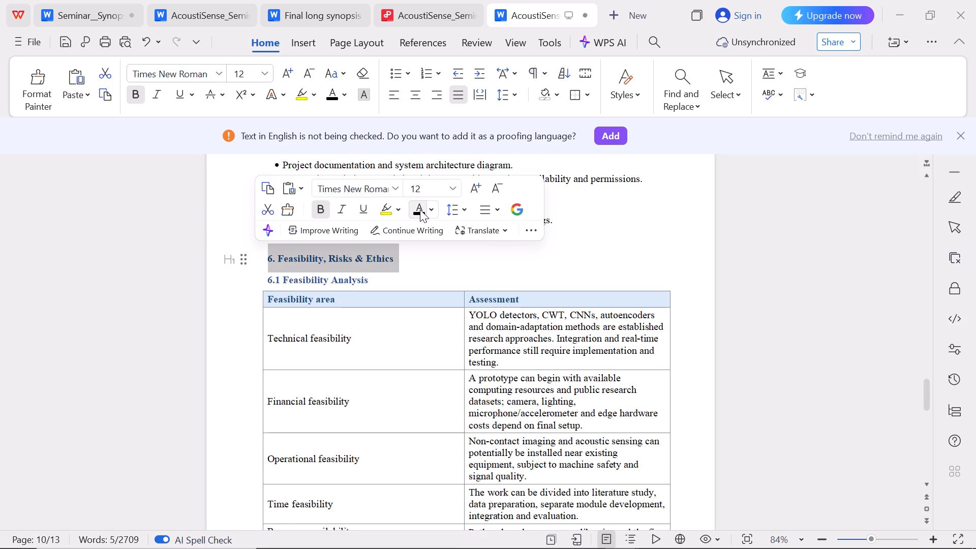
click(449, 192)
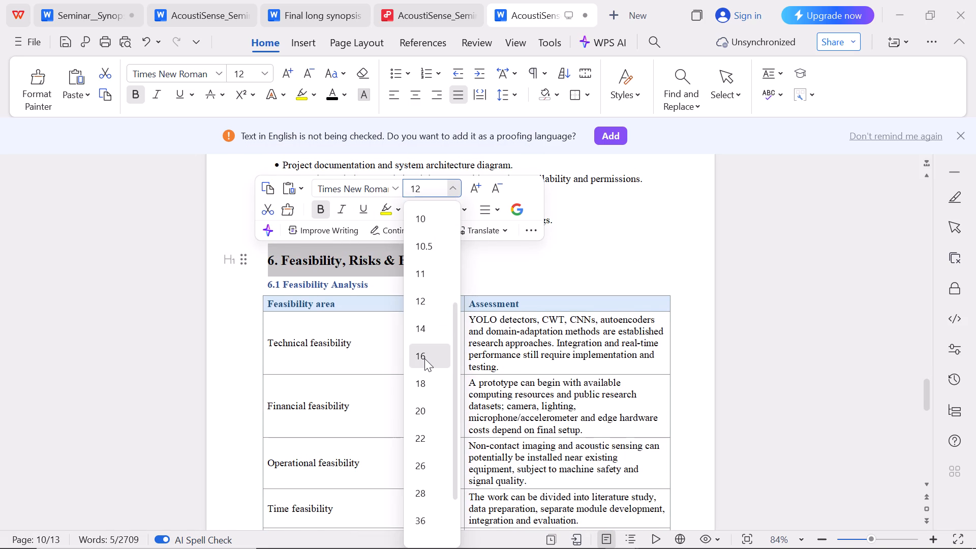
click(424, 358)
click(492, 206)
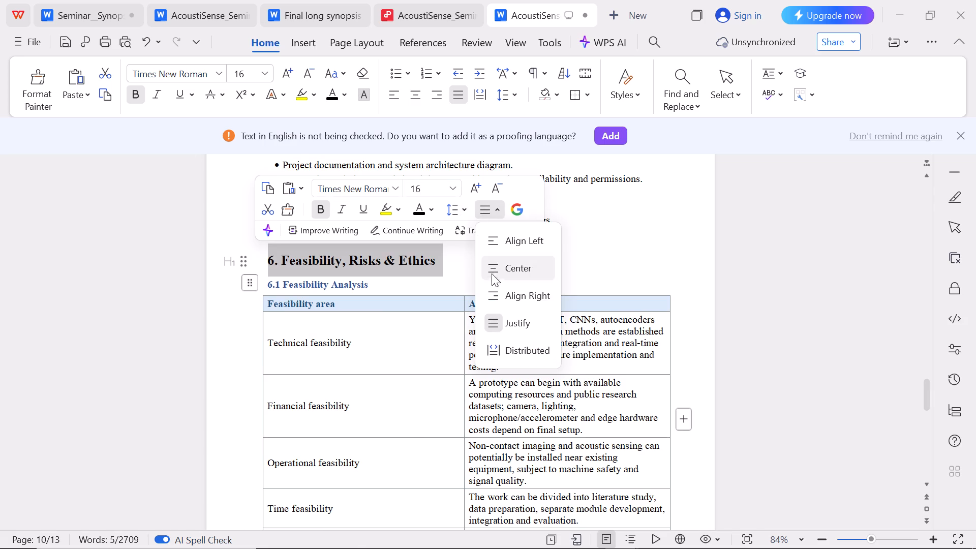
click(498, 270)
Change the 6.1 Feasibility Analysis heading to black and set its font size to 14.
scroll(409, 247, down, 2)
scroll(409, 247, up, 3)
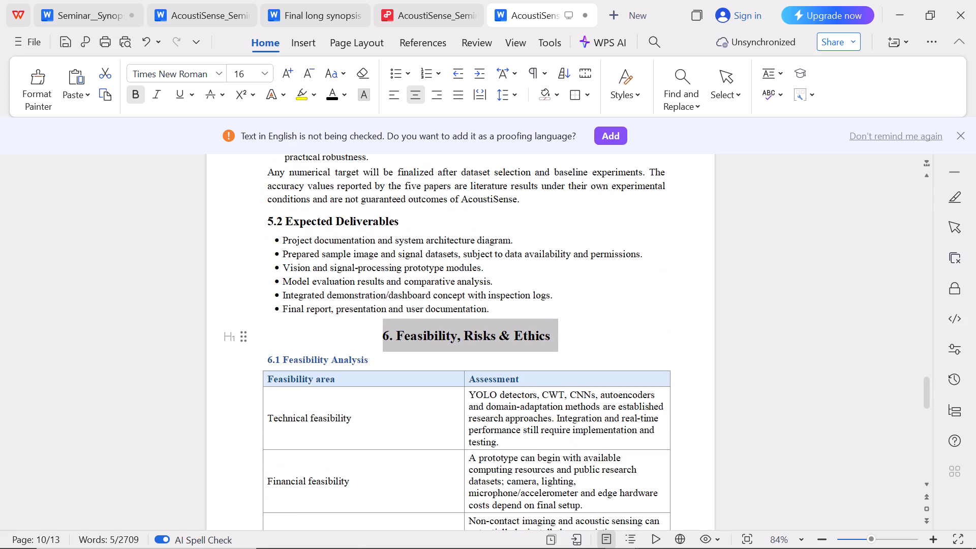
double_click(325, 362)
click(325, 362)
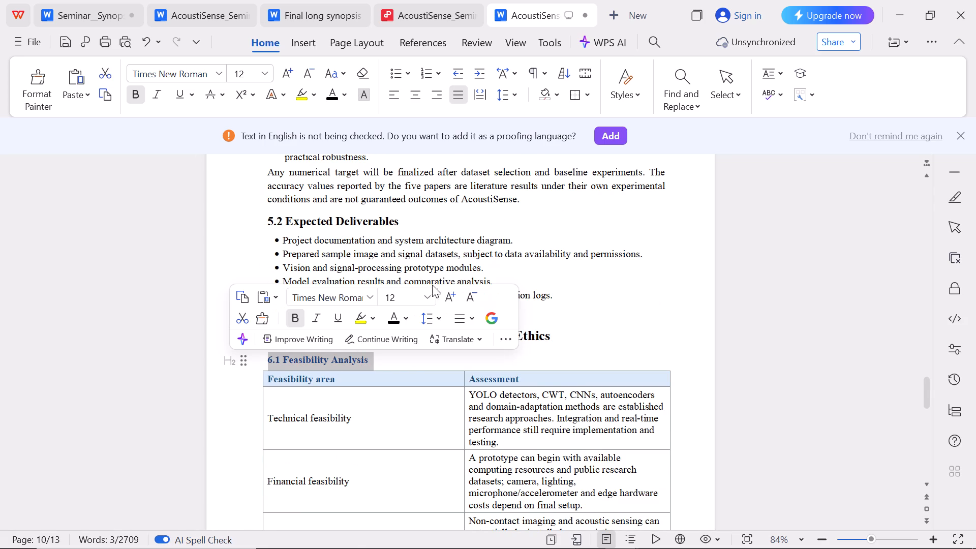
click(398, 323)
click(584, 287)
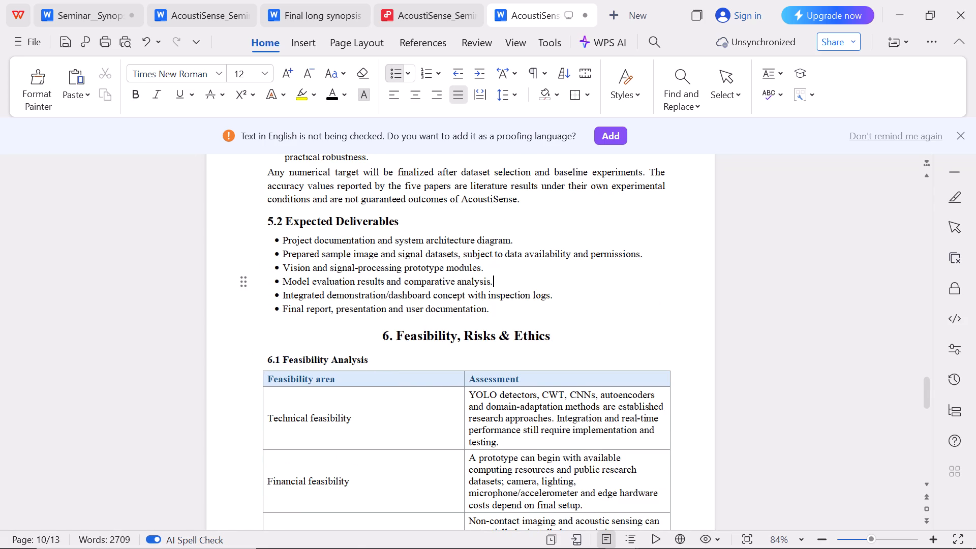
triple_click(307, 360)
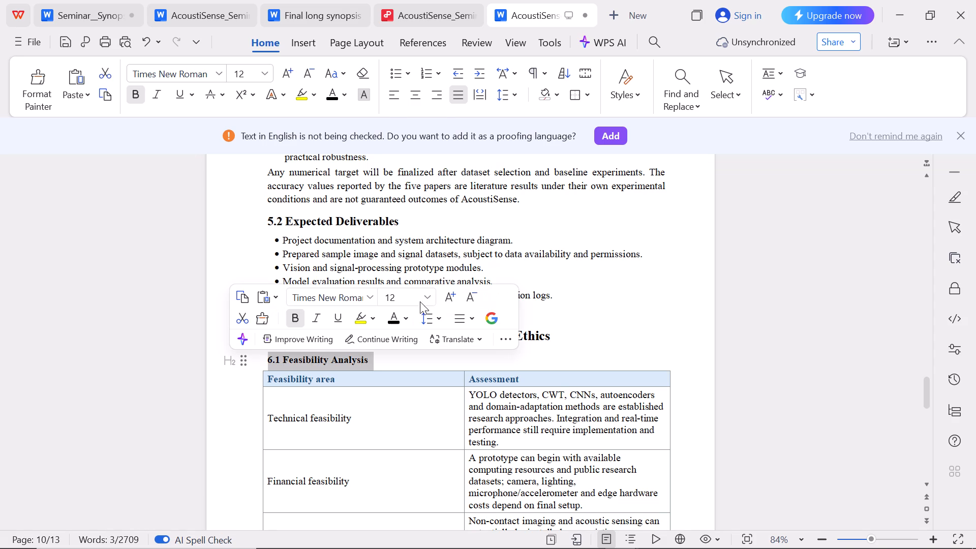
click(429, 295)
click(387, 121)
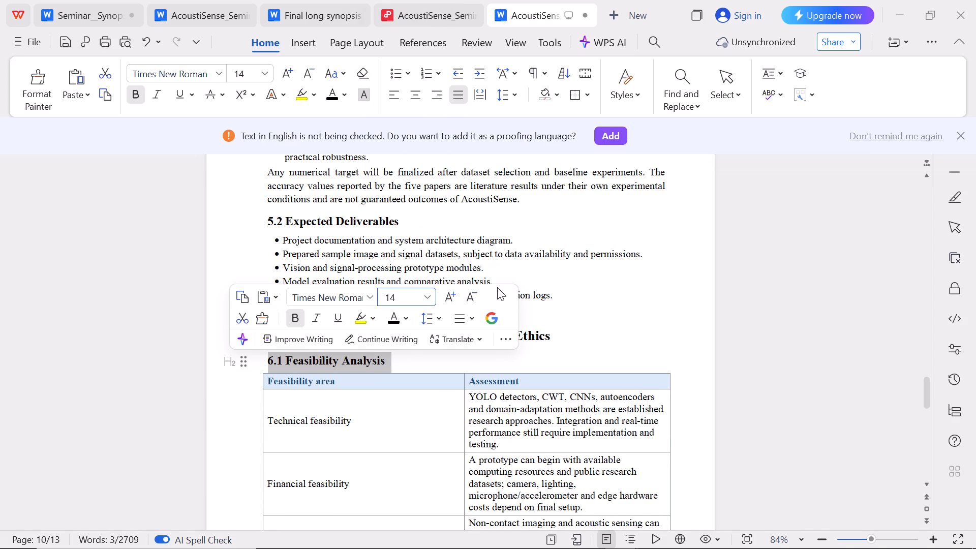
click(497, 287)
click(558, 283)
click(561, 297)
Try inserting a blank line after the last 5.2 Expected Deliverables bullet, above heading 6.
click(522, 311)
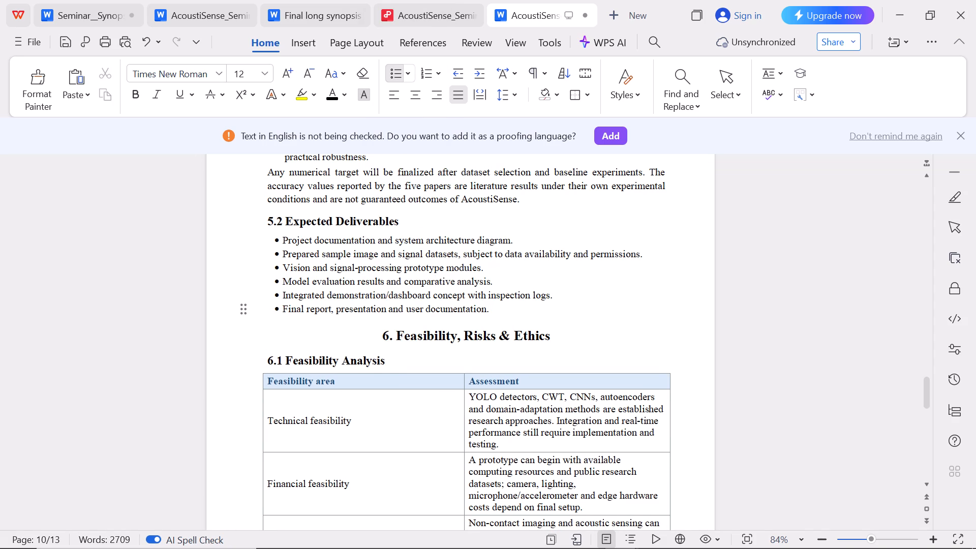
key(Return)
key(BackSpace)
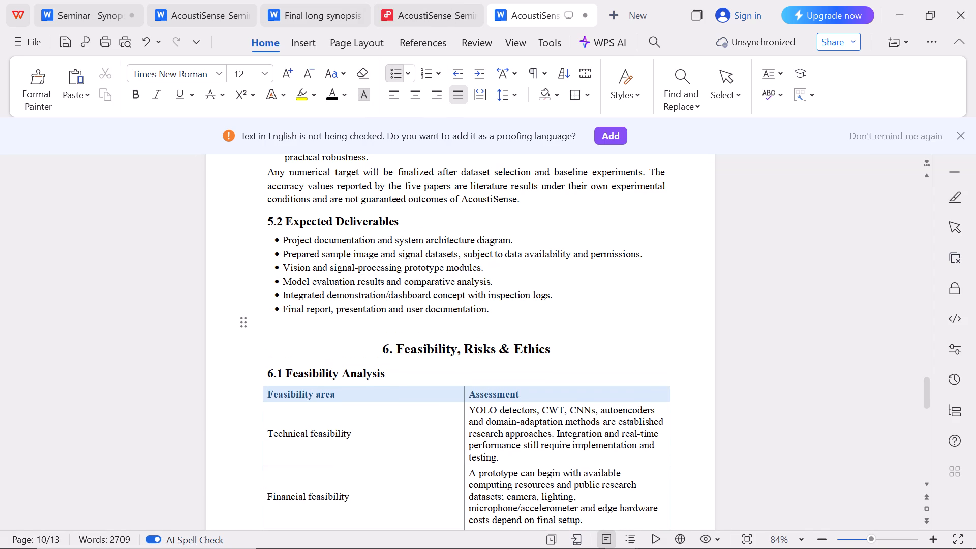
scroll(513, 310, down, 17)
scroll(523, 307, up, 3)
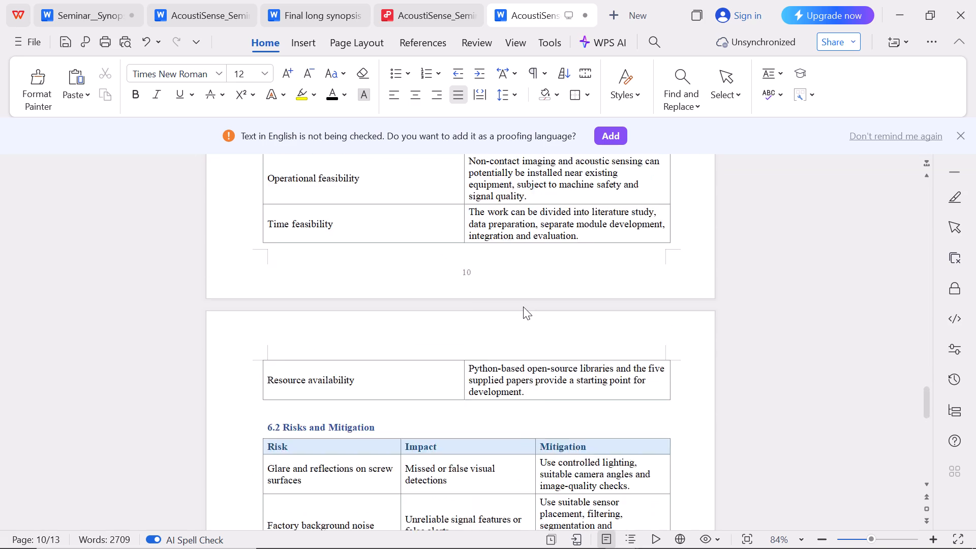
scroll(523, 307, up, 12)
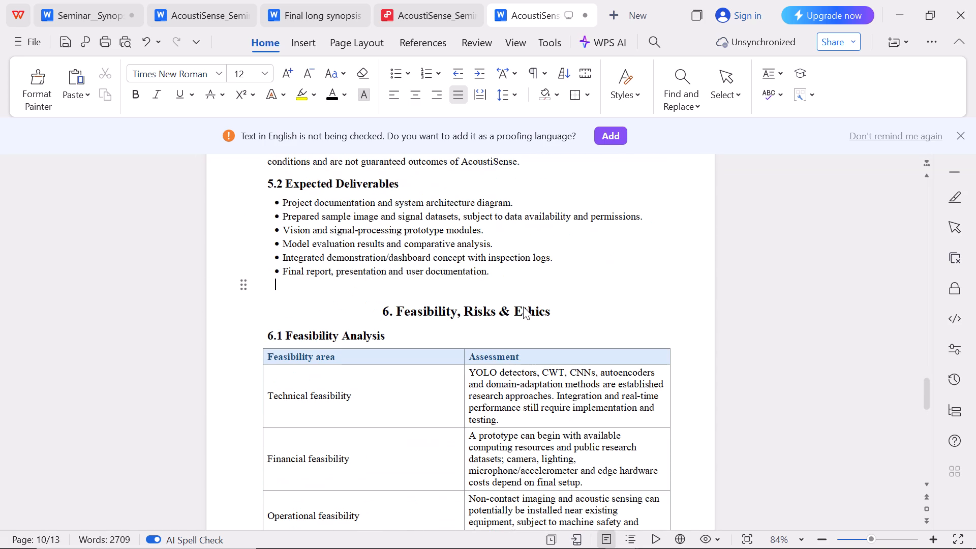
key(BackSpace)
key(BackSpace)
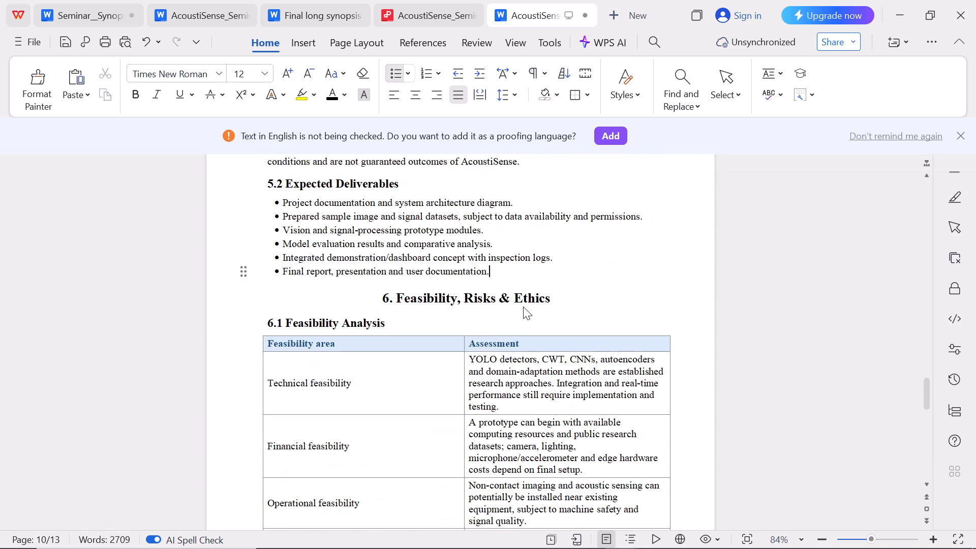
Delete two of the empty lines below the 4.2 Innovation / Novelty bullets on page 9.
scroll(523, 307, down, 16)
scroll(528, 305, up, 20)
scroll(528, 305, up, 1)
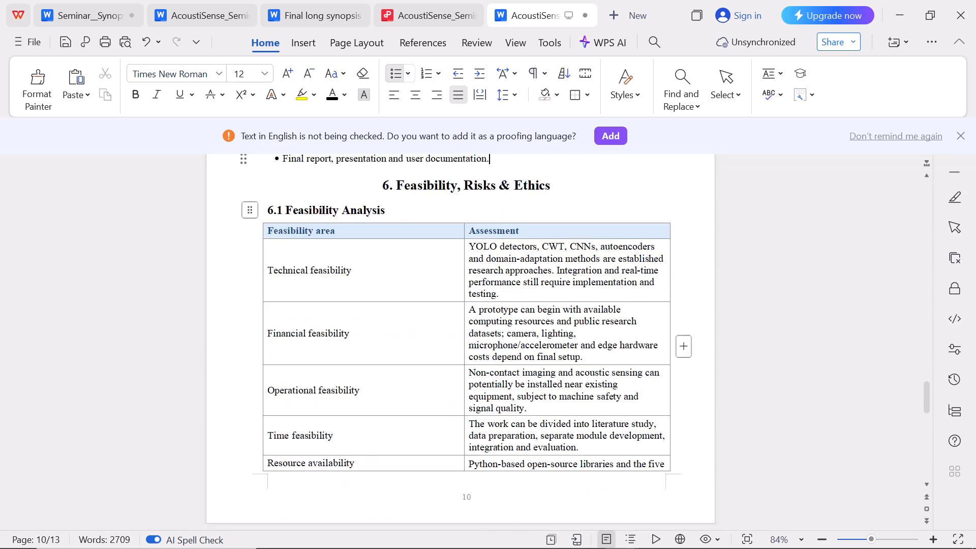
scroll(528, 305, up, 14)
scroll(528, 305, down, 1)
scroll(528, 305, up, 7)
scroll(528, 305, down, 1)
scroll(528, 305, up, 8)
click(379, 398)
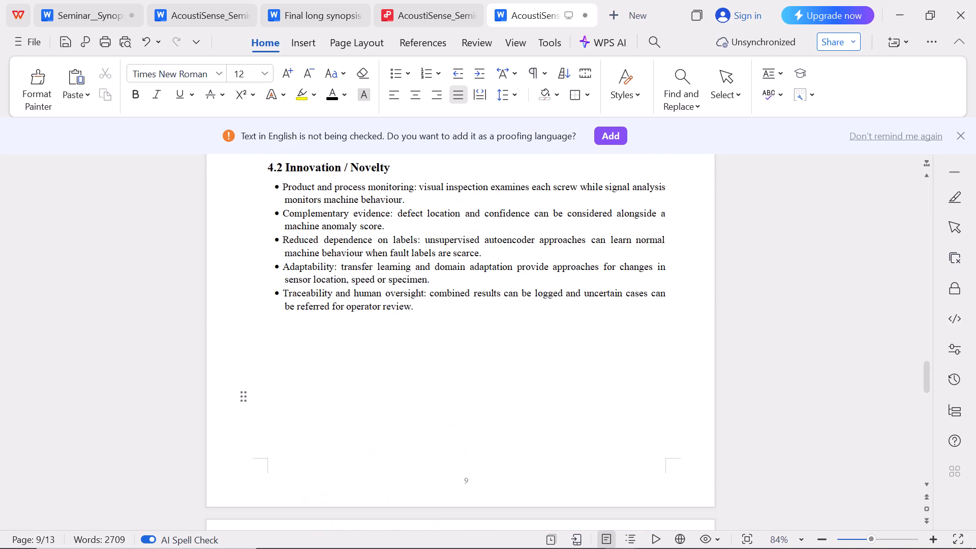
key(BackSpace)
key(BackSpace)
Change the 6.2 Risks and Mitigation heading to black and set its font size to 14.
scroll(392, 384, down, 20)
scroll(392, 384, down, 14)
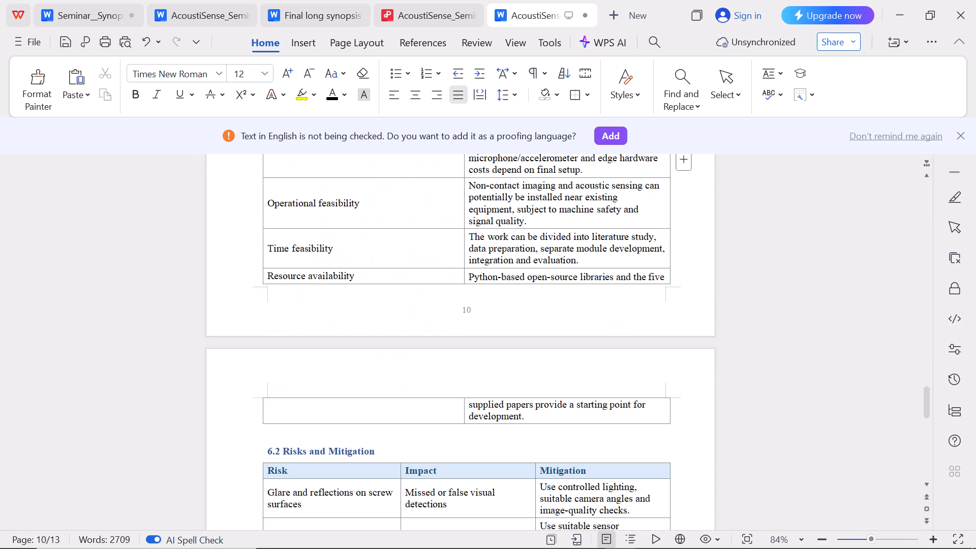
scroll(335, 381, down, 5)
scroll(331, 383, up, 4)
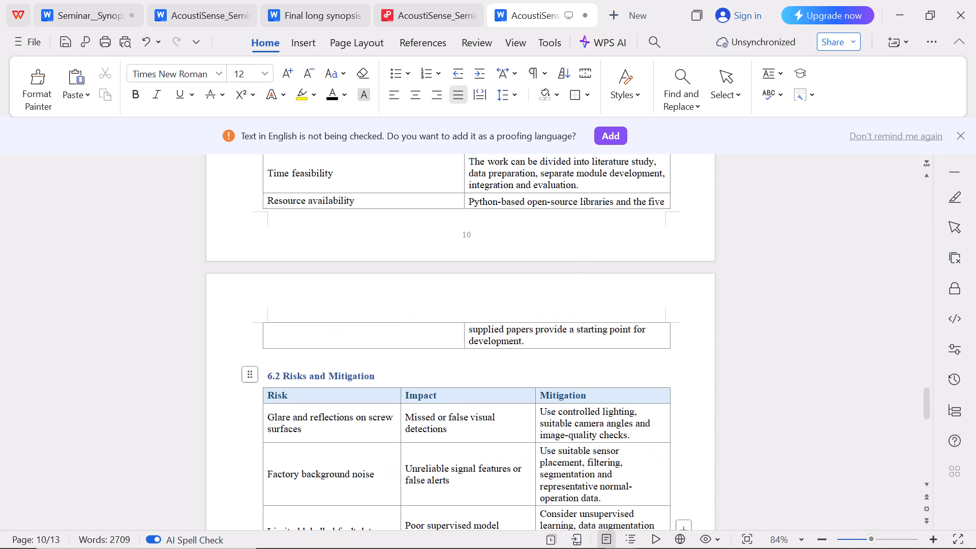
triple_click(342, 420)
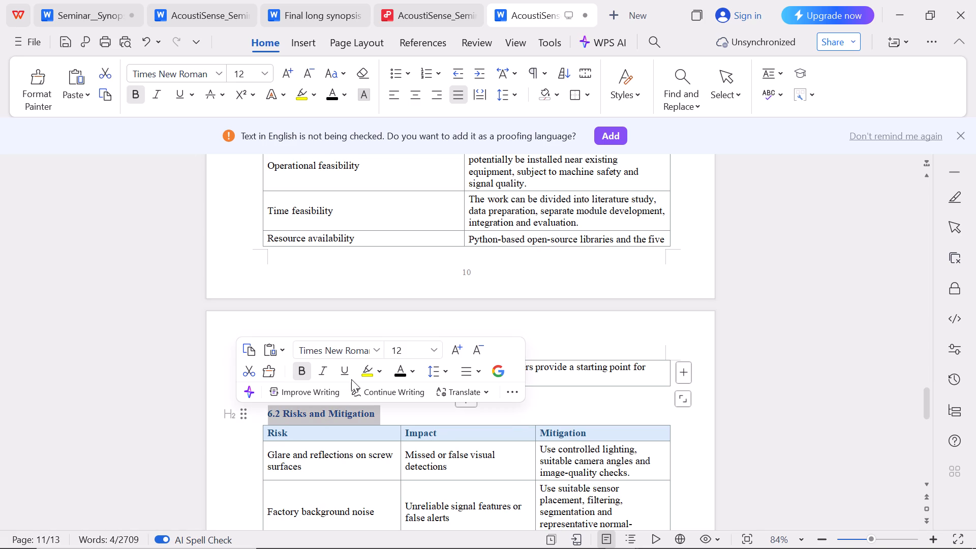
click(399, 369)
click(436, 352)
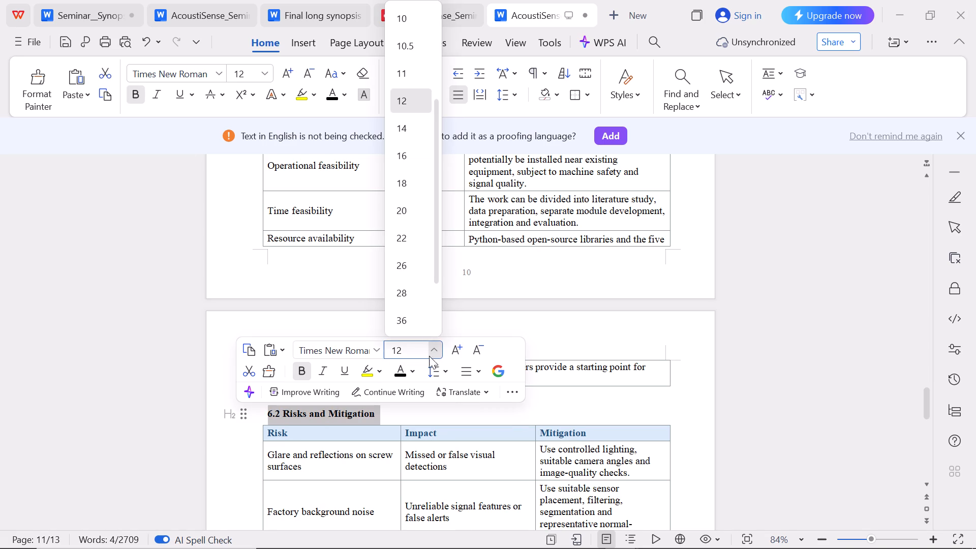
click(406, 139)
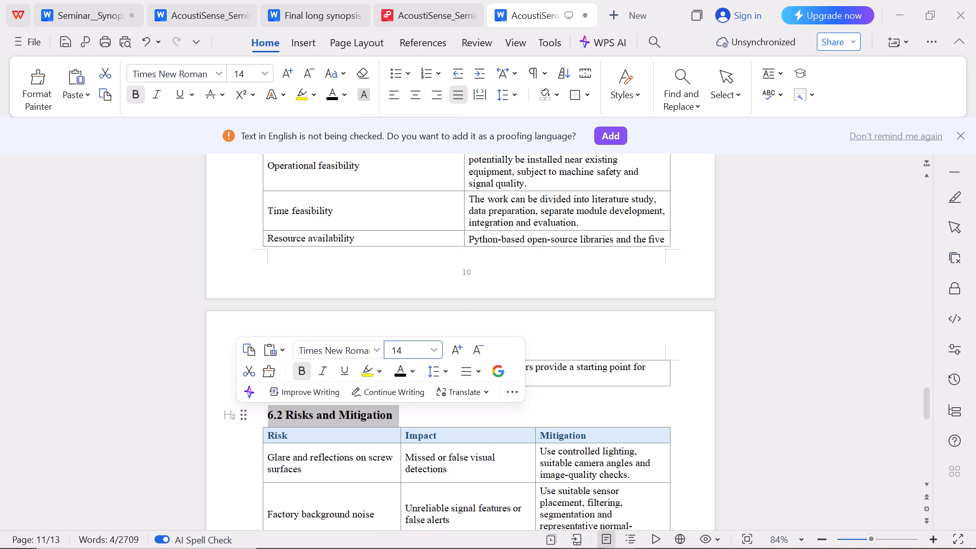
Set the 6.3 Ethical, Environmental and Operational Considerations heading to font size 14 and change its colour to black.
scroll(548, 384, down, 15)
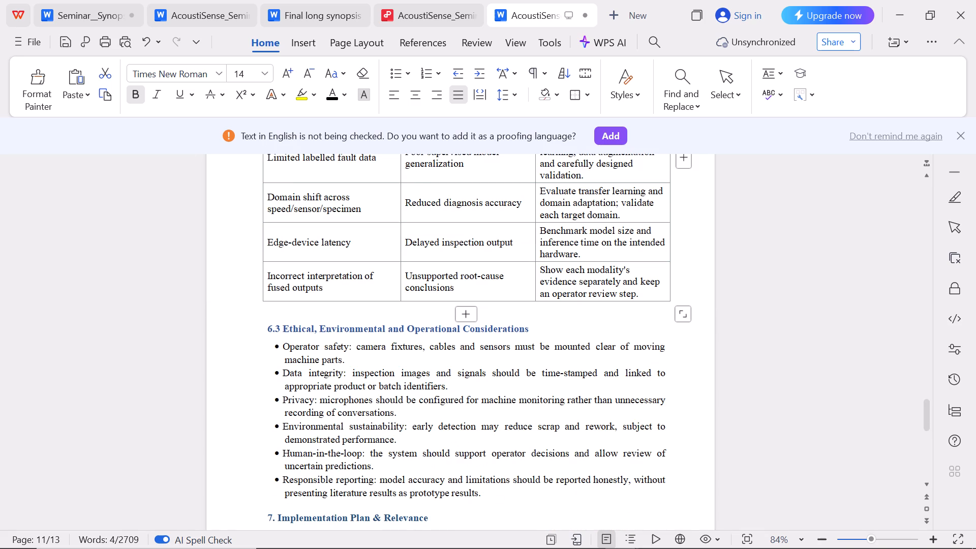
triple_click(371, 323)
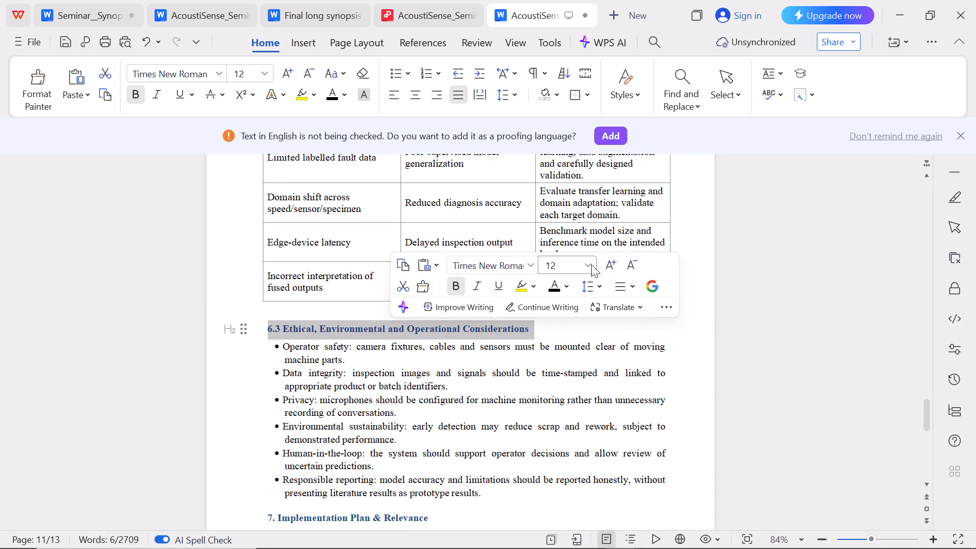
click(590, 268)
click(546, 401)
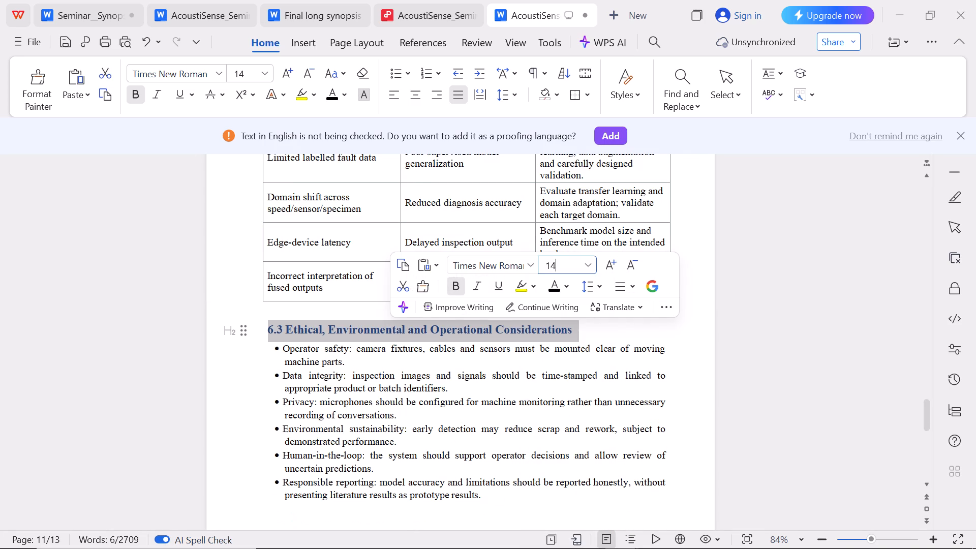
click(554, 290)
Set the 7. Implementation Plan & Relevance heading to font size 16, change it to black and centre it.
scroll(412, 344, down, 12)
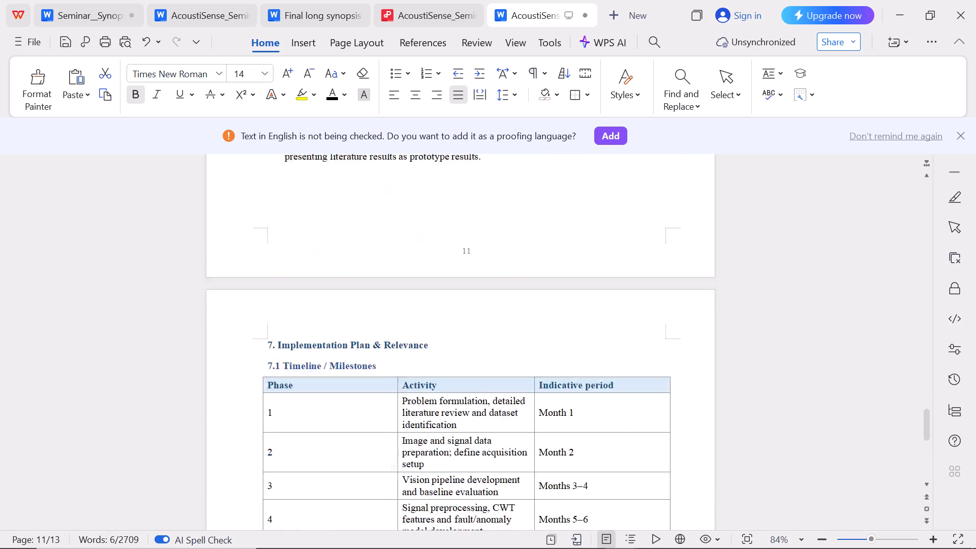
triple_click(365, 310)
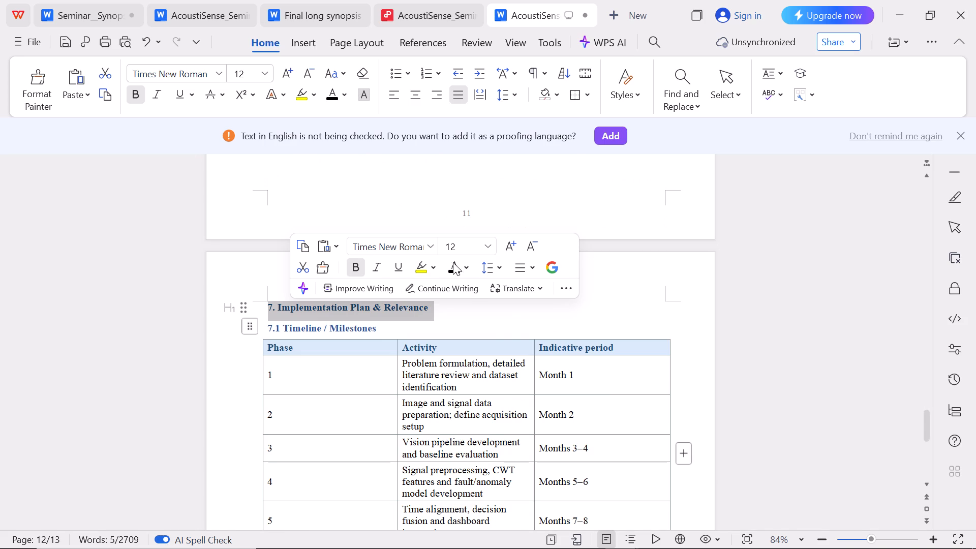
click(490, 245)
click(454, 410)
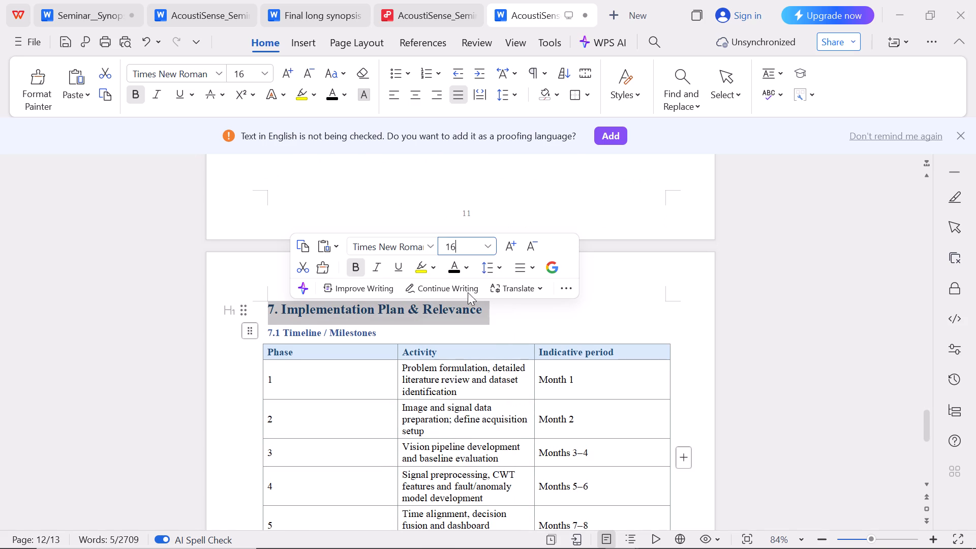
click(450, 269)
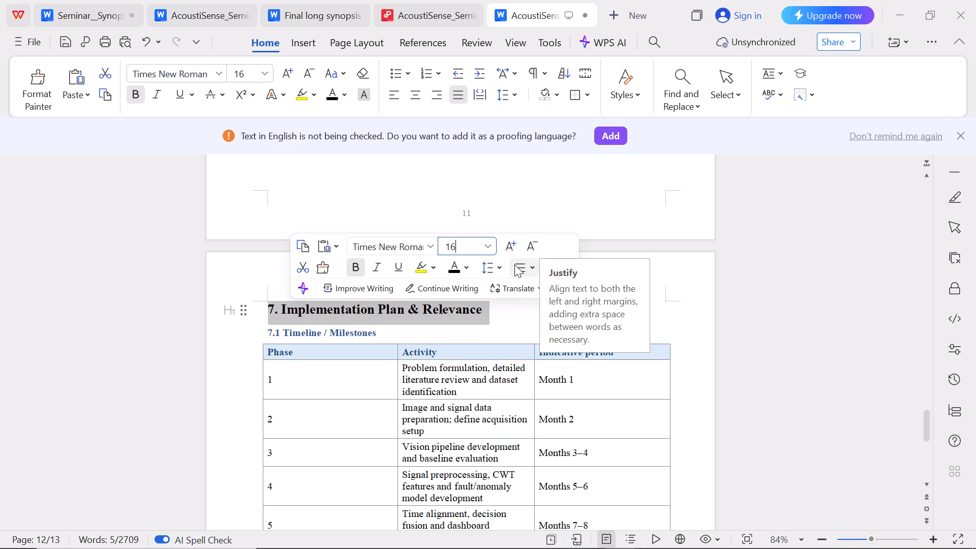
click(514, 264)
click(529, 327)
Change the 7.1 Timeline / Milestones heading to black and set its font size to 14.
scroll(493, 296, down, 6)
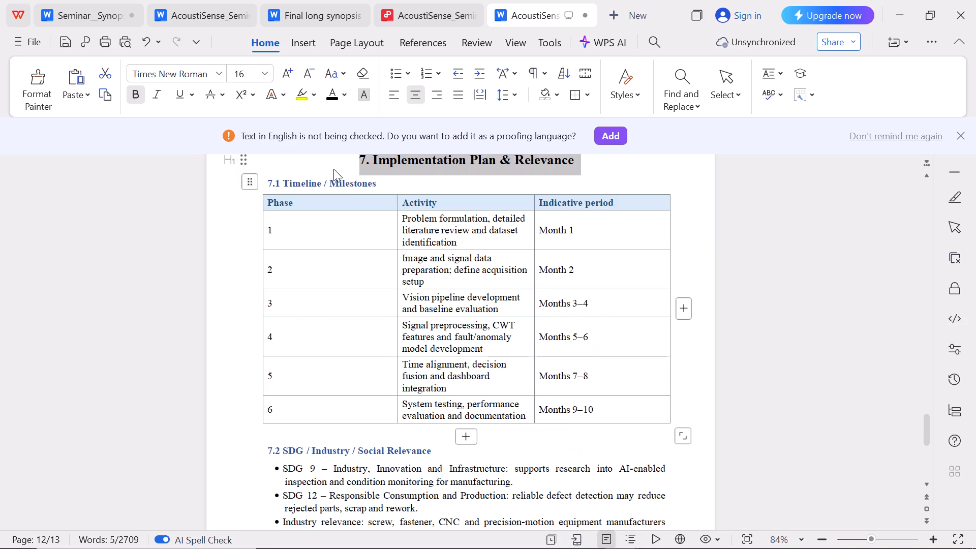
triple_click(329, 180)
click(405, 139)
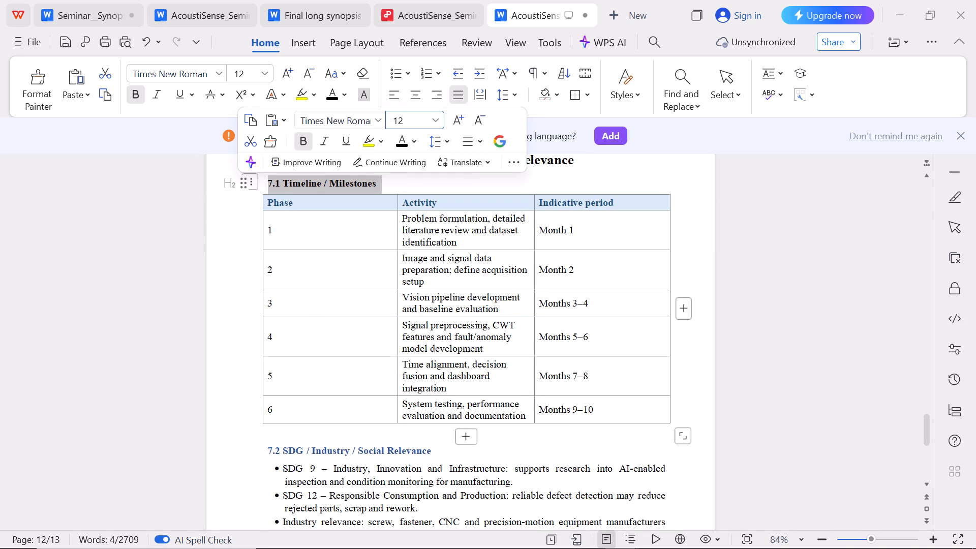
click(429, 123)
click(433, 125)
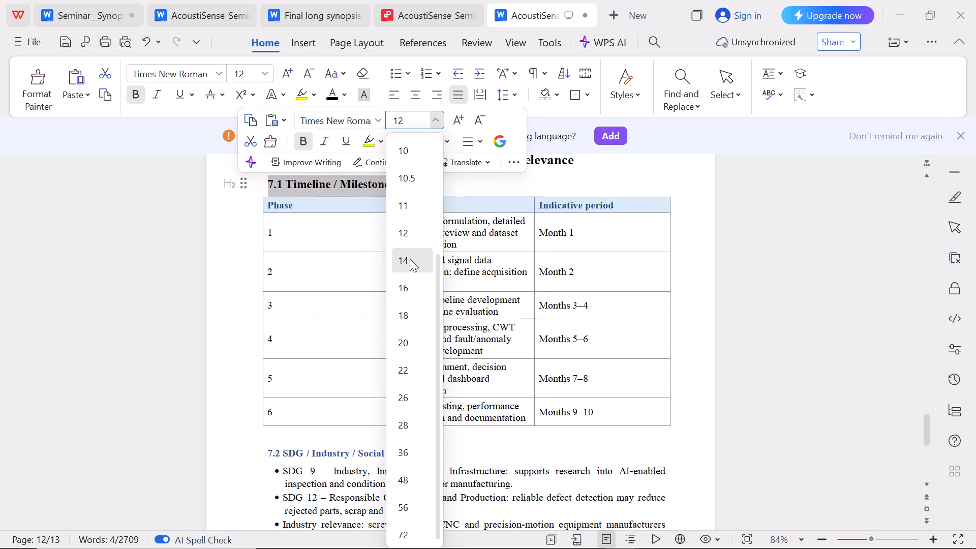
click(410, 259)
Change the 7.2 SDG / Industry / Social Relevance heading to black and set its font size to 14.
scroll(429, 227, down, 5)
triple_click(341, 303)
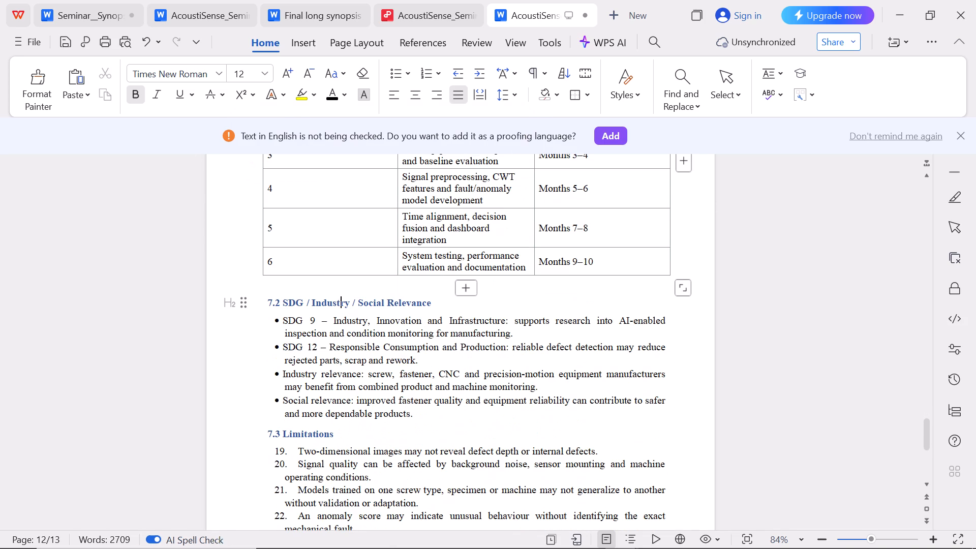
click(452, 253)
click(486, 234)
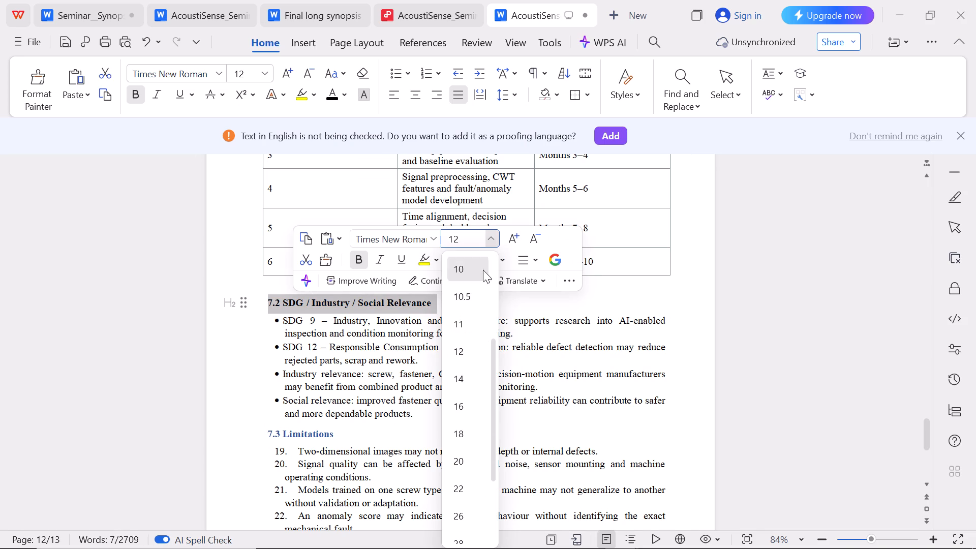
click(449, 374)
Set the 7.3 Limitations heading to font size 14 and change its colour to black.
scroll(353, 304, down, 2)
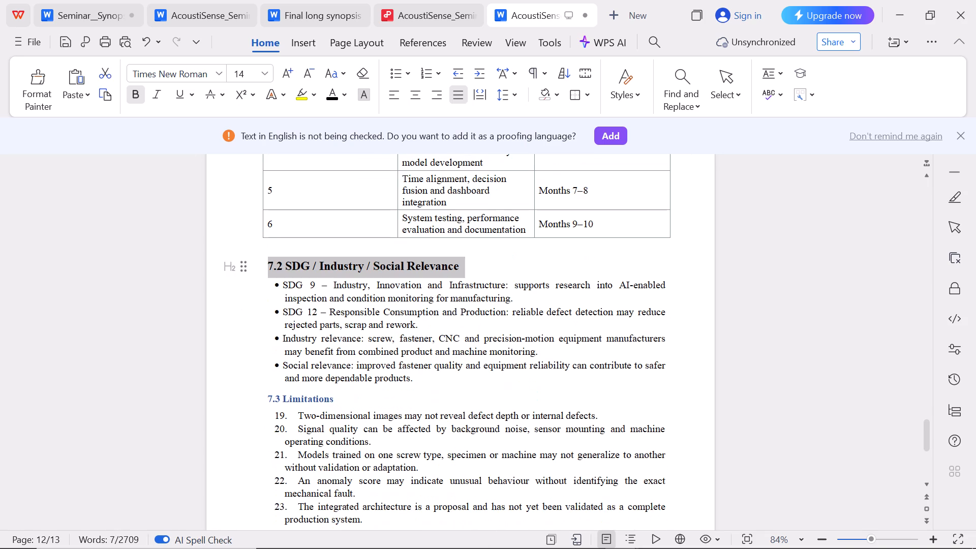
double_click(300, 391)
triple_click(297, 396)
double_click(297, 396)
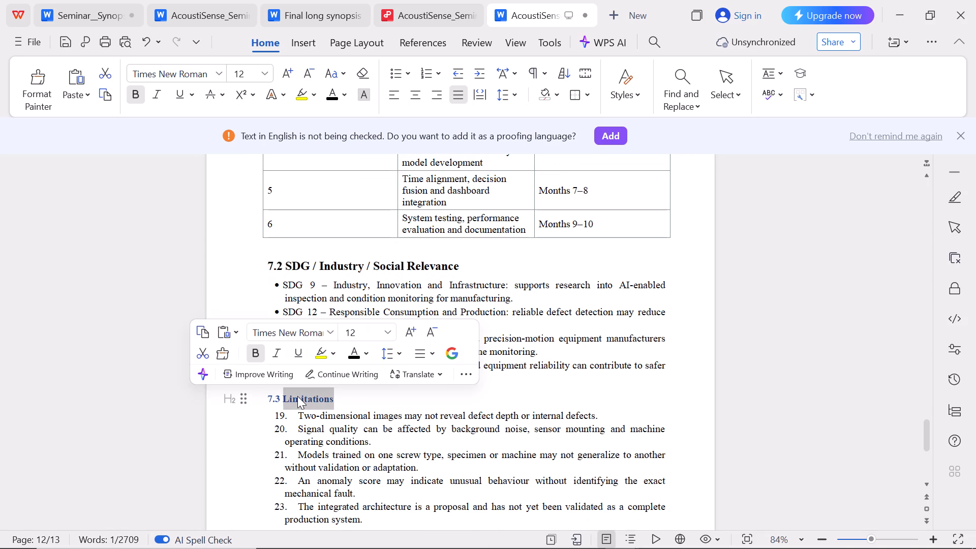
click(392, 337)
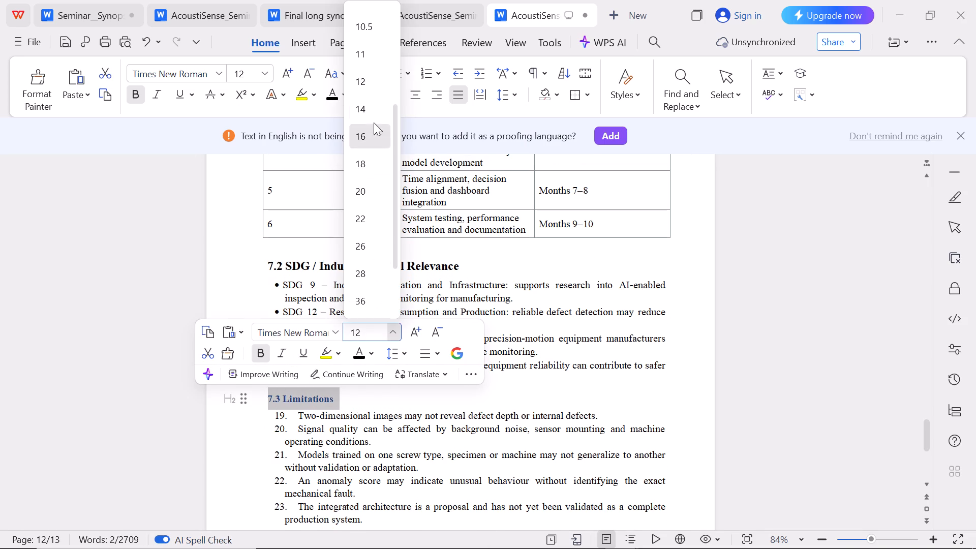
click(372, 111)
scroll(368, 321, down, 7)
scroll(358, 270, up, 1)
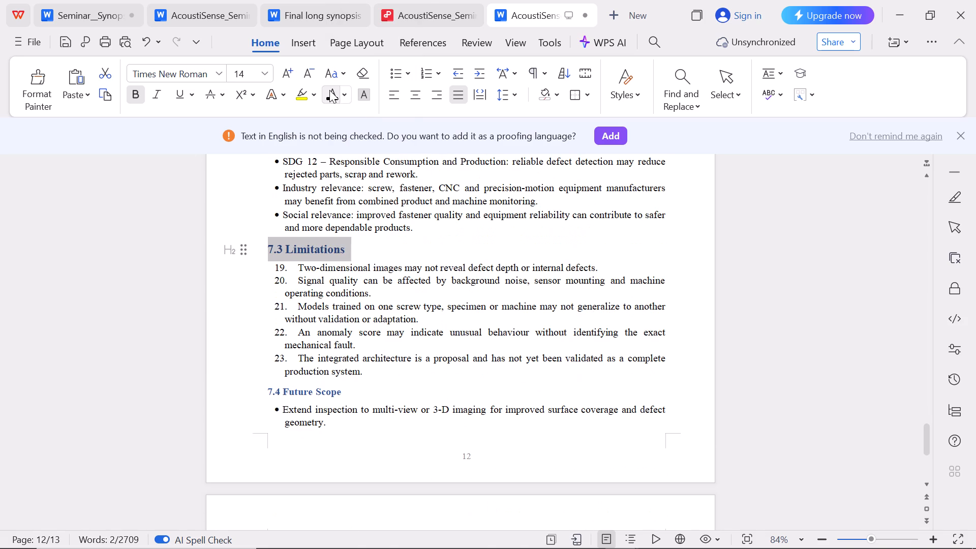
click(329, 90)
Set the 7.4 Future Scope heading to font size 14 and change its colour to black.
scroll(345, 247, down, 2)
triple_click(318, 324)
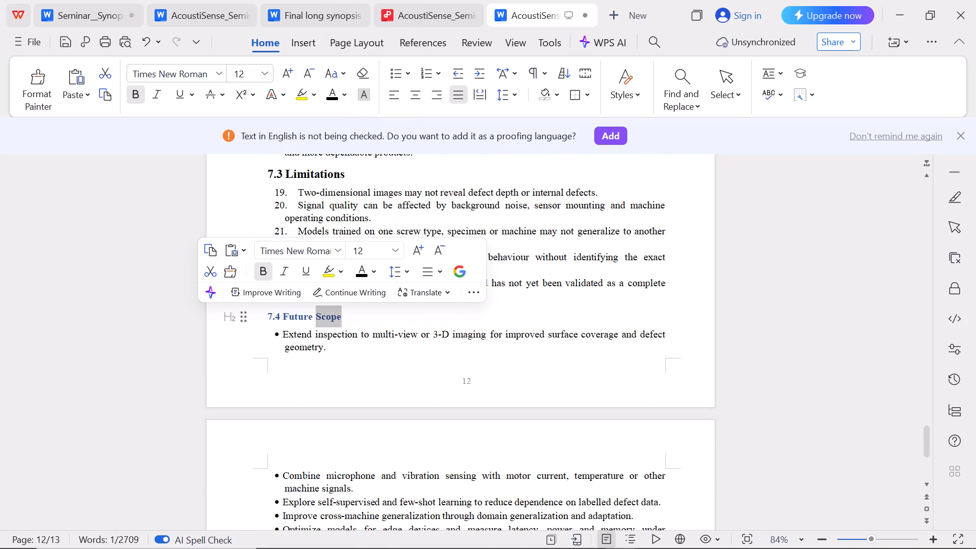
click(394, 251)
click(398, 251)
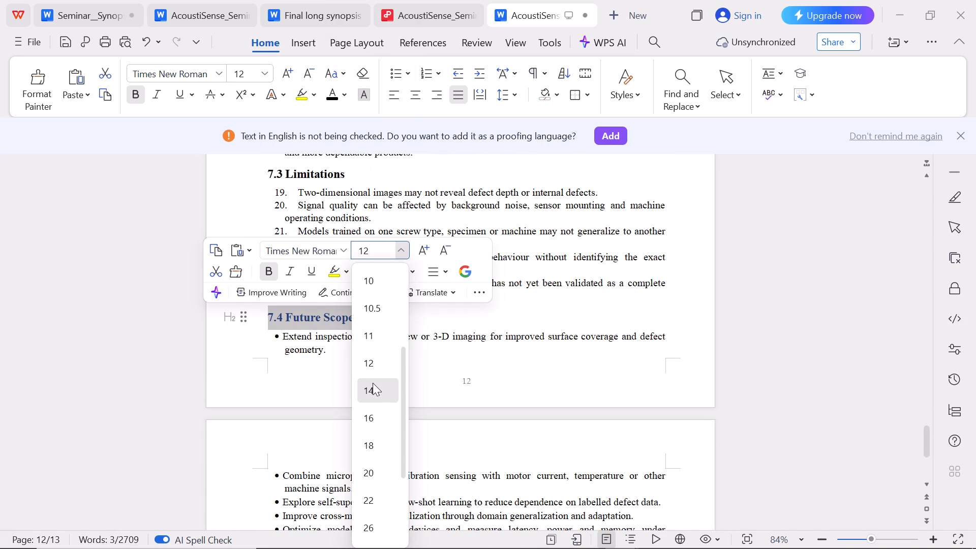
click(373, 383)
click(367, 276)
Change the 8. References & Approval heading to black, set its font size to 16 and centre it.
scroll(364, 297, down, 7)
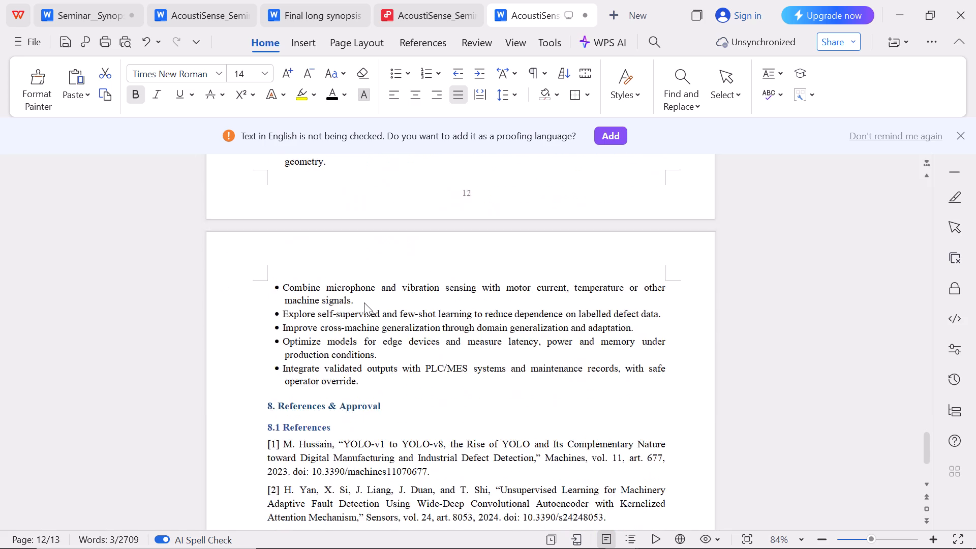
scroll(364, 302, down, 2)
double_click(347, 285)
click(347, 285)
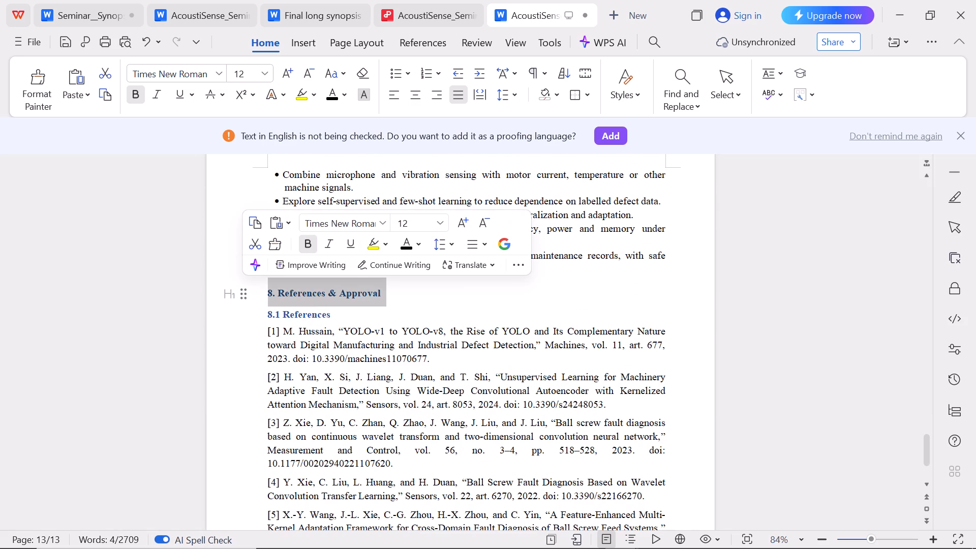
click(406, 247)
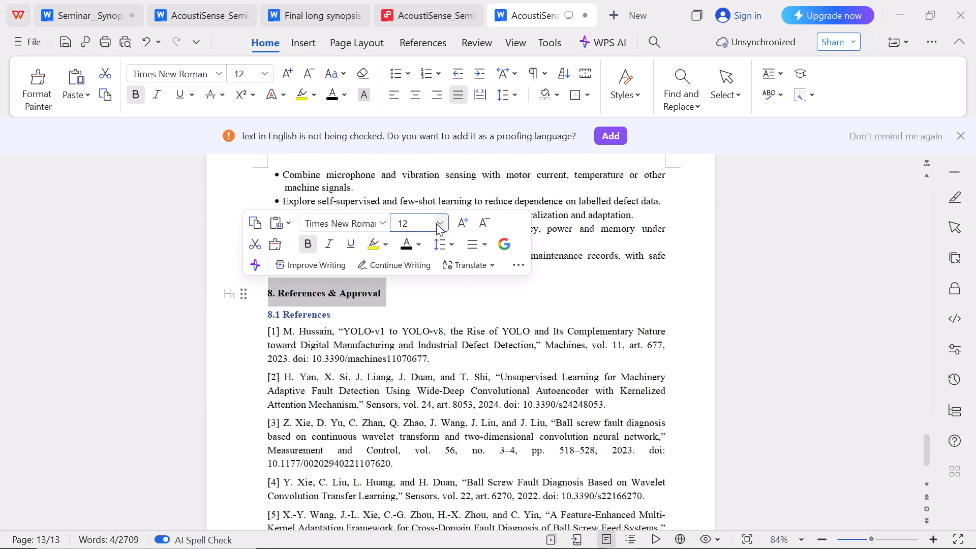
click(436, 223)
click(407, 379)
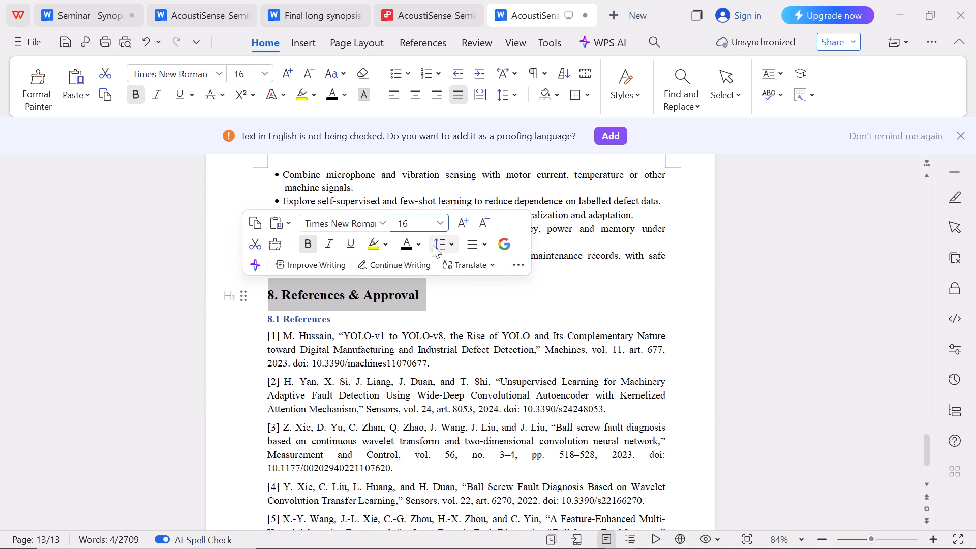
click(482, 244)
click(485, 316)
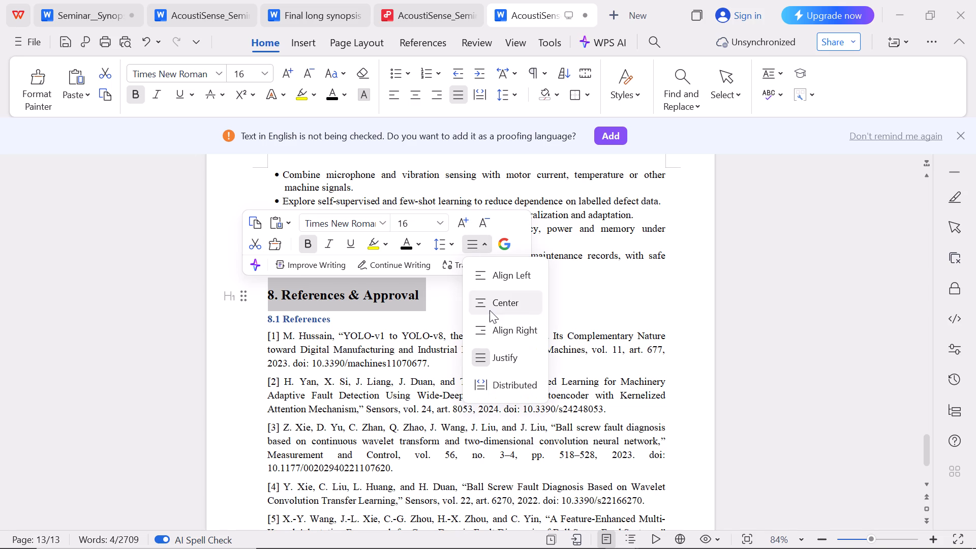
click(490, 310)
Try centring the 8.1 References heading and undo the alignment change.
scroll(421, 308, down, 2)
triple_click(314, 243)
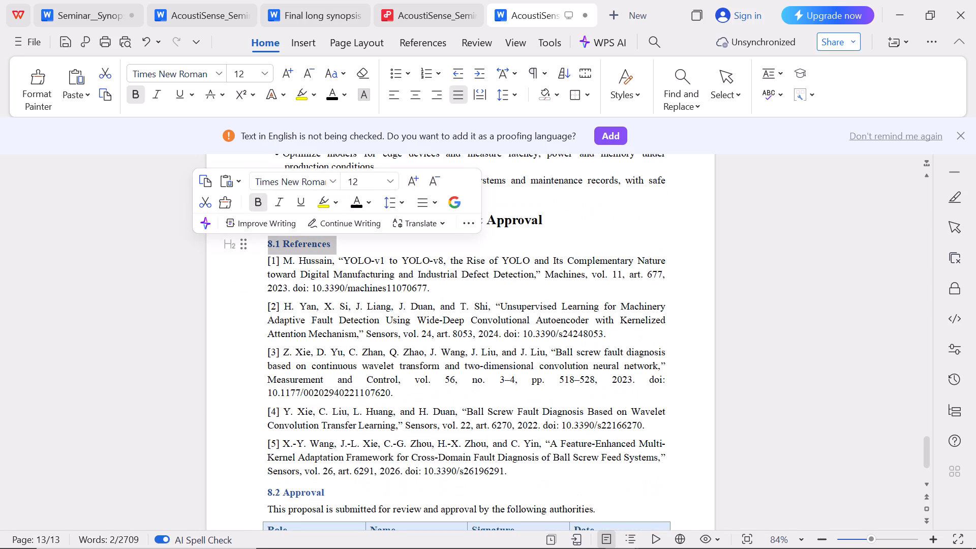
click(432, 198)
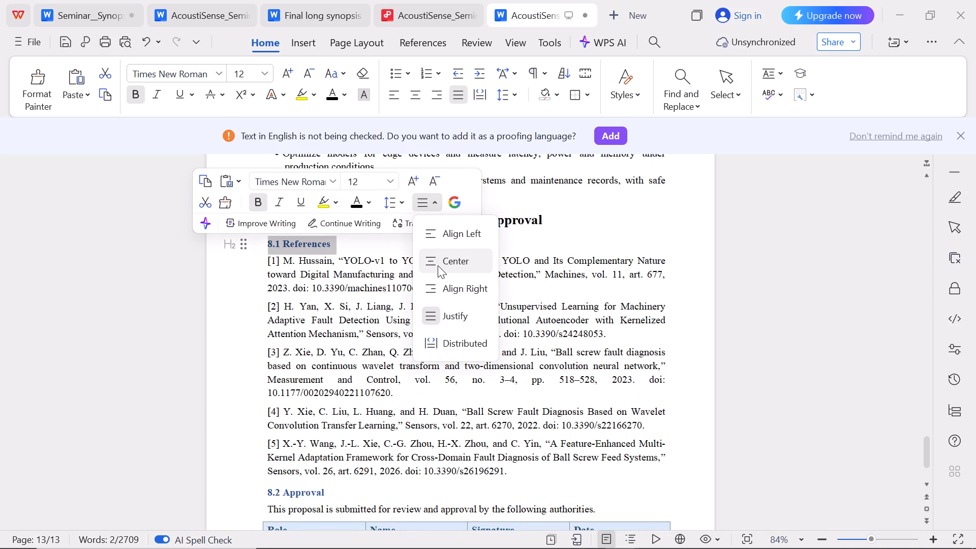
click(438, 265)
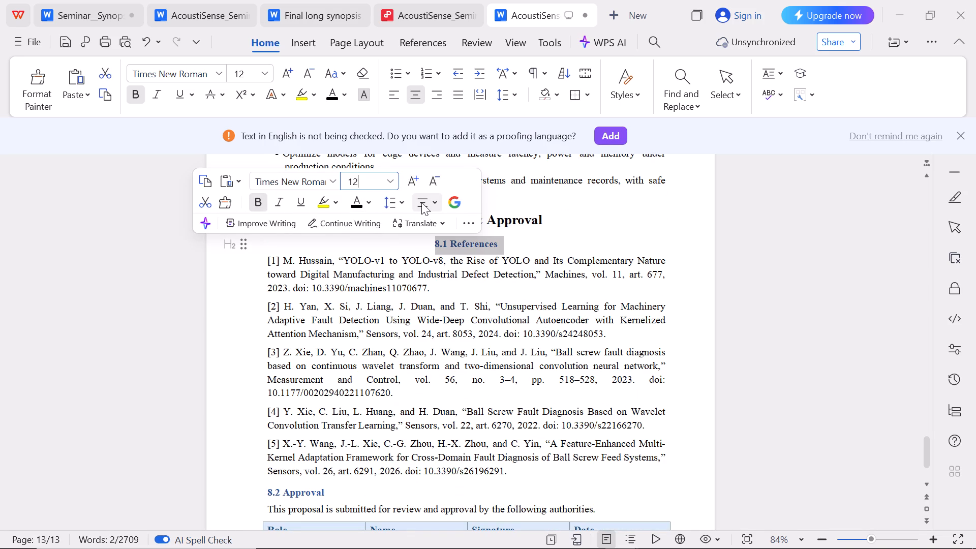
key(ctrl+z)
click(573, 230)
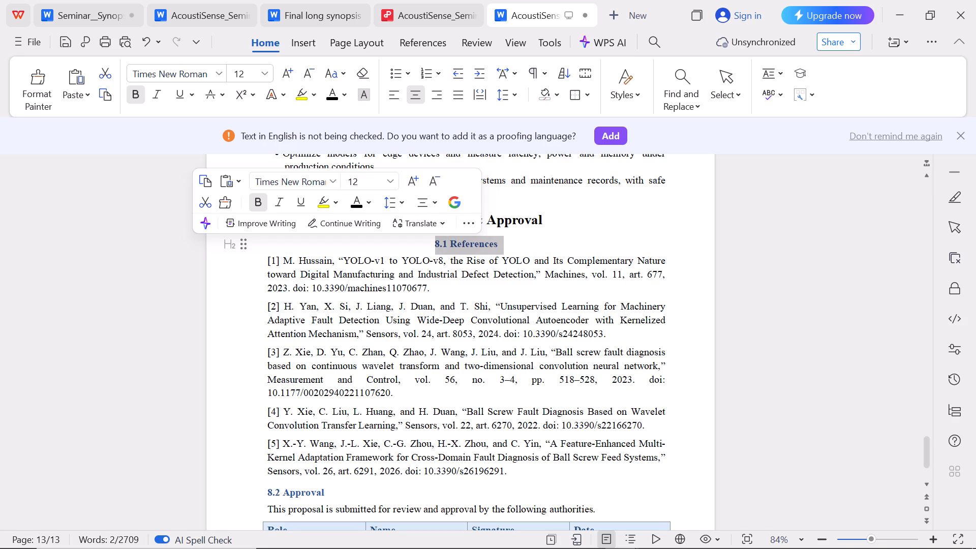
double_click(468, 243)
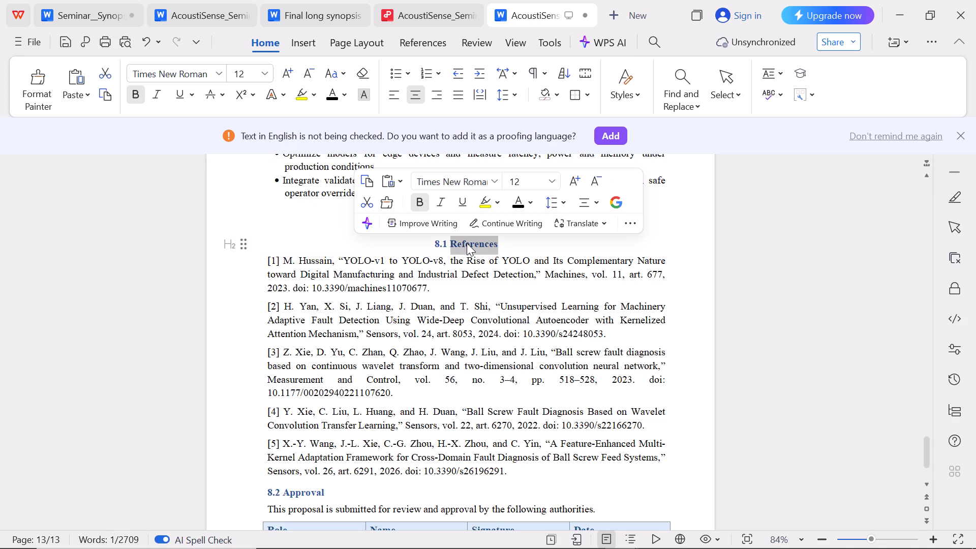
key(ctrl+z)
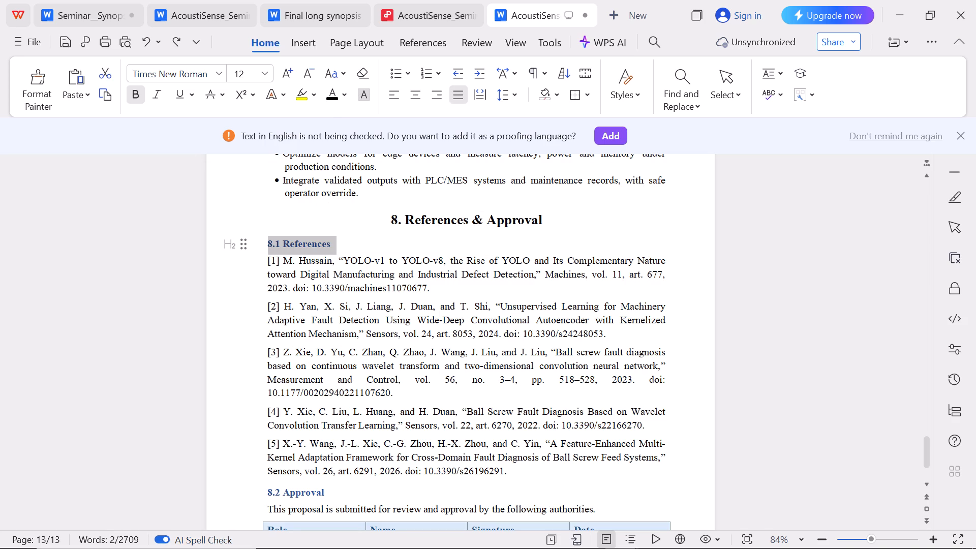
Change the 8.1 References heading to black and set its font size to 14.
click(333, 91)
click(272, 73)
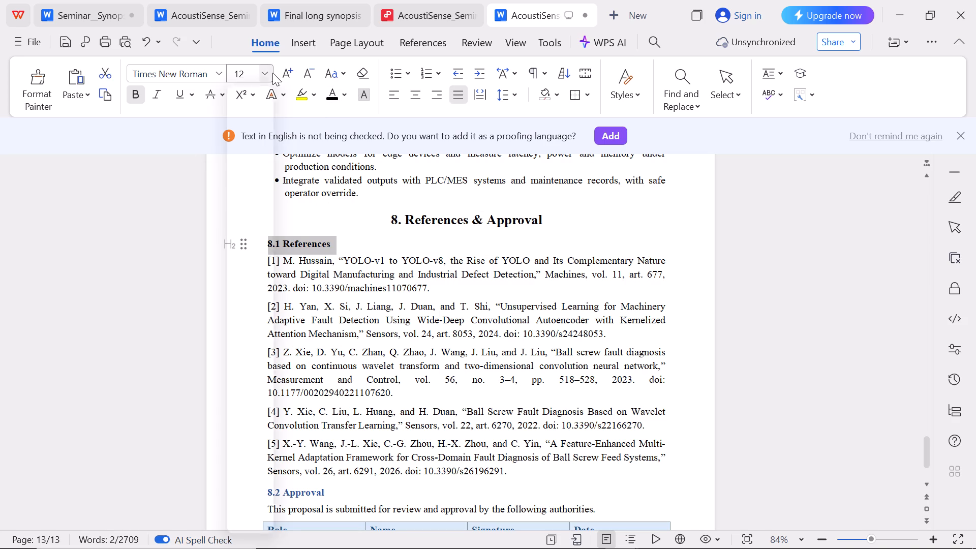
click(250, 237)
Change the 8.2 Approval heading to black and set its font size to 14.
scroll(298, 223, down, 5)
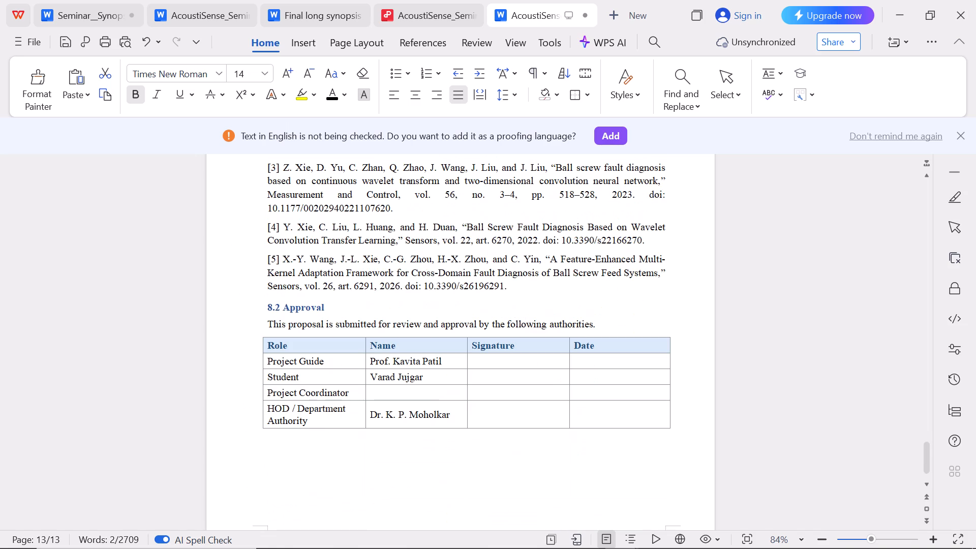
triple_click(305, 310)
click(347, 264)
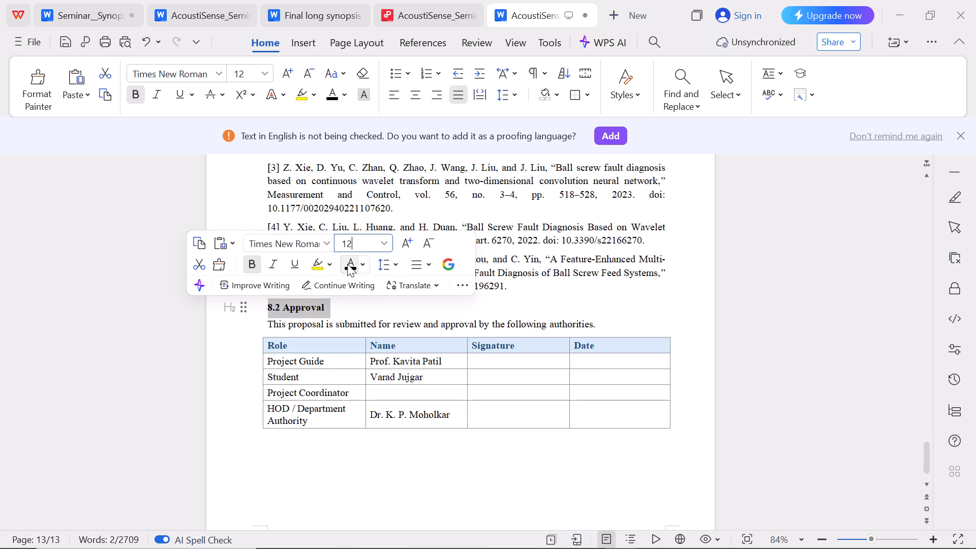
click(384, 245)
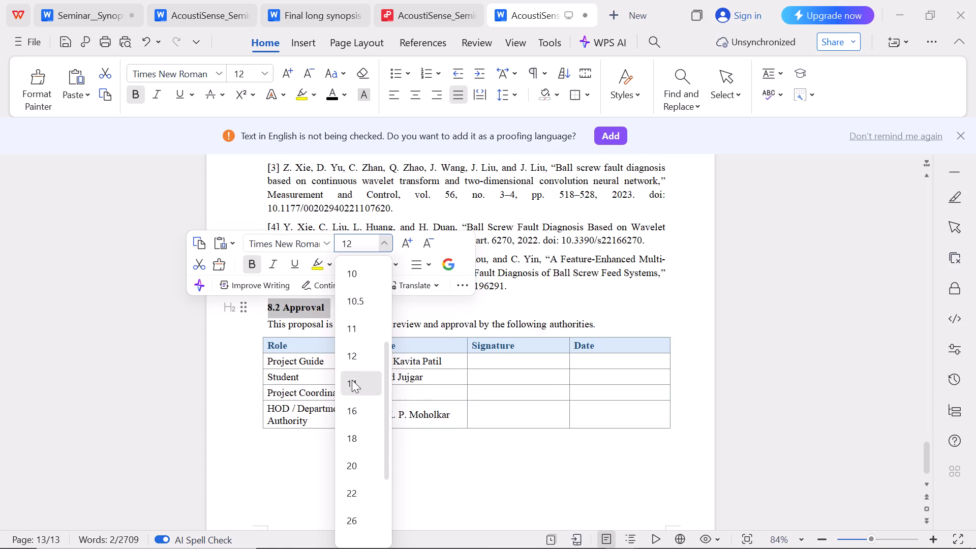
click(352, 380)
click(441, 311)
Review the formatting of headings, tables and page layout from the Approval section back to the cover page.
scroll(413, 272, down, 5)
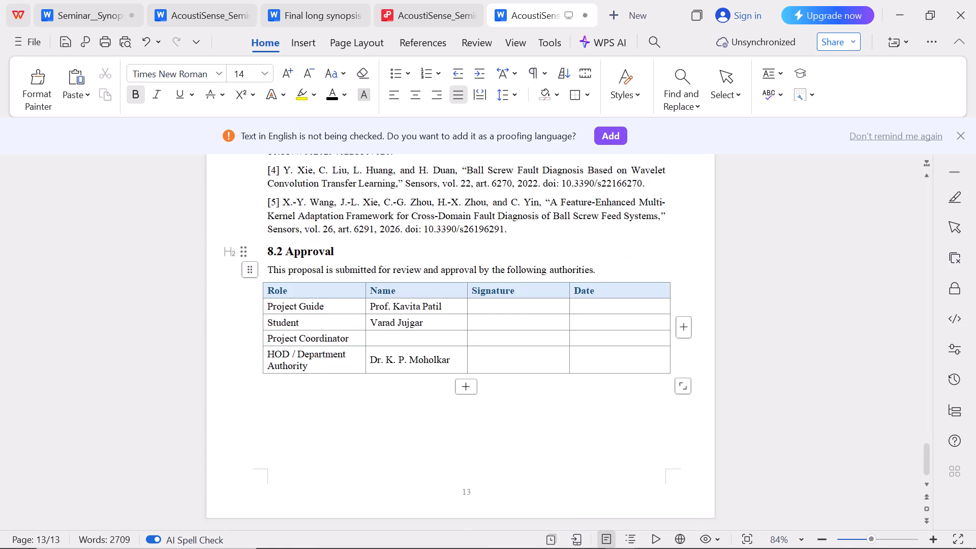
scroll(415, 271, up, 1)
scroll(415, 271, up, 20)
scroll(415, 271, up, 12)
scroll(415, 271, down, 1)
scroll(415, 271, up, 1)
scroll(415, 271, down, 1)
scroll(415, 271, up, 1)
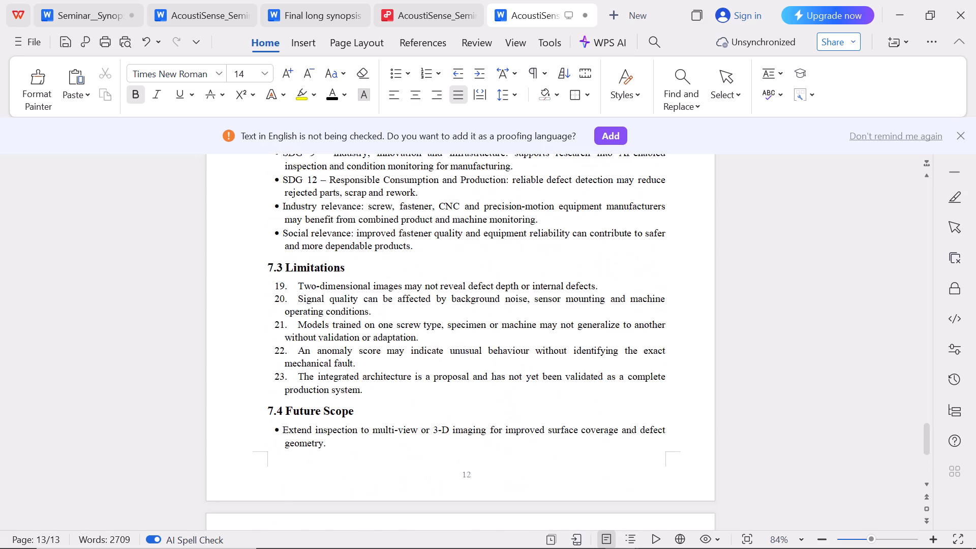
scroll(415, 271, up, 2)
scroll(415, 271, down, 1)
scroll(415, 271, up, 20)
scroll(415, 271, up, 7)
scroll(415, 271, down, 1)
scroll(415, 271, up, 20)
scroll(415, 271, up, 2)
scroll(411, 273, down, 2)
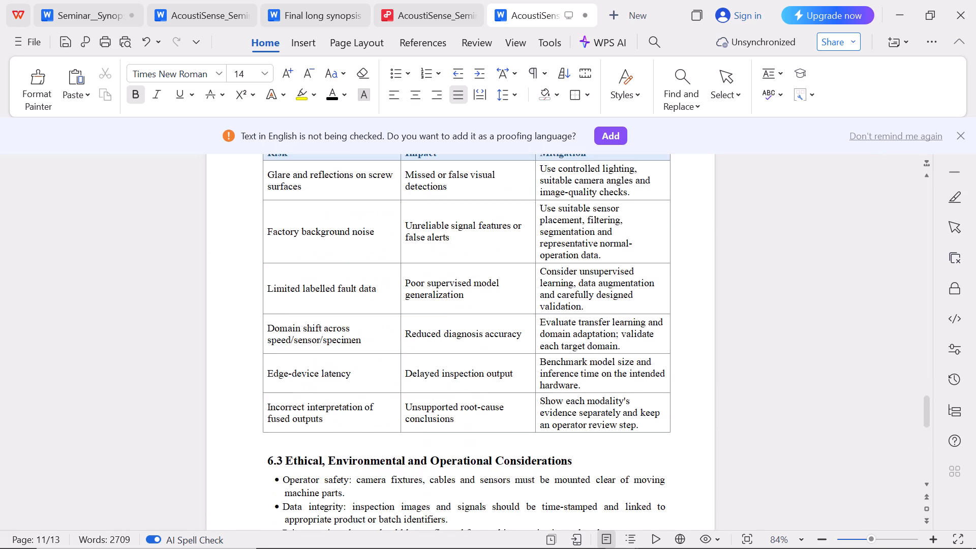
scroll(409, 274, down, 12)
scroll(417, 254, up, 1)
scroll(417, 254, down, 12)
scroll(592, 272, down, 6)
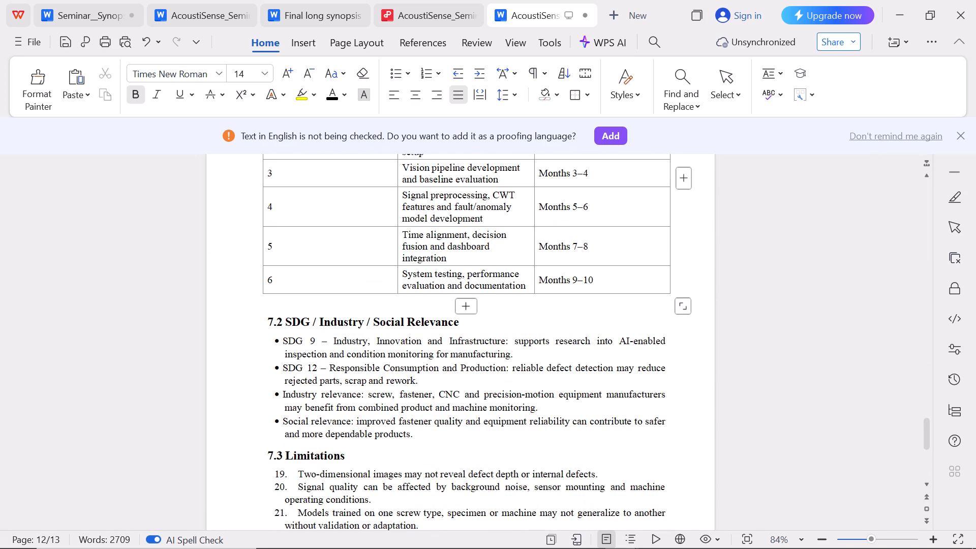
drag(923, 434, 937, 380)
drag(926, 432, 914, 127)
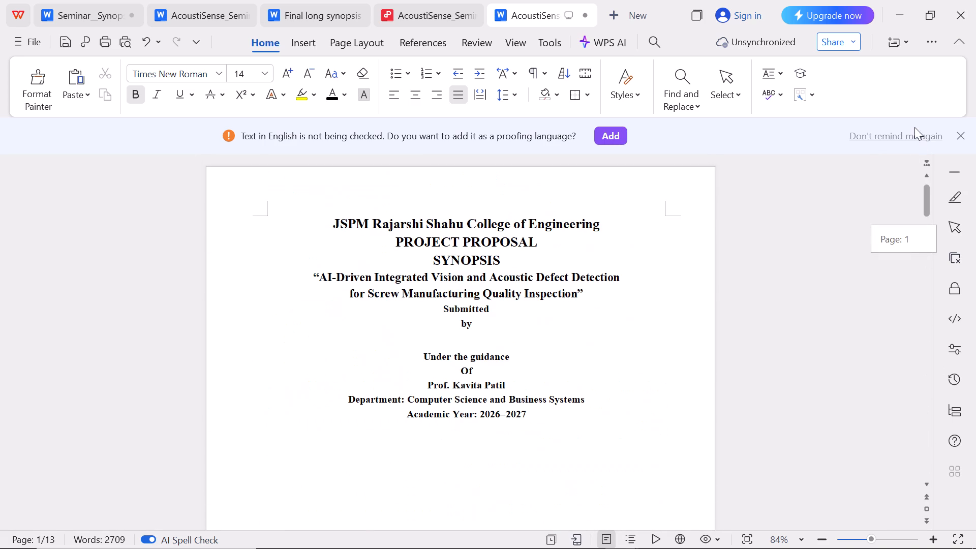
Stretch the block diagram picture under 3.2 System Architecture to a height of about 4.02 in, keeping its 6.70 in width.
drag(914, 127, 927, 320)
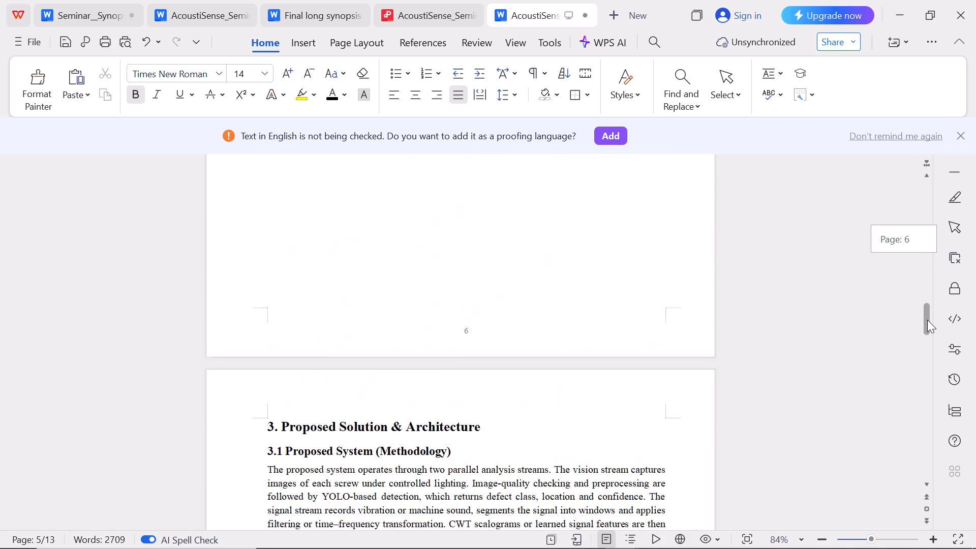
drag(927, 320, 924, 327)
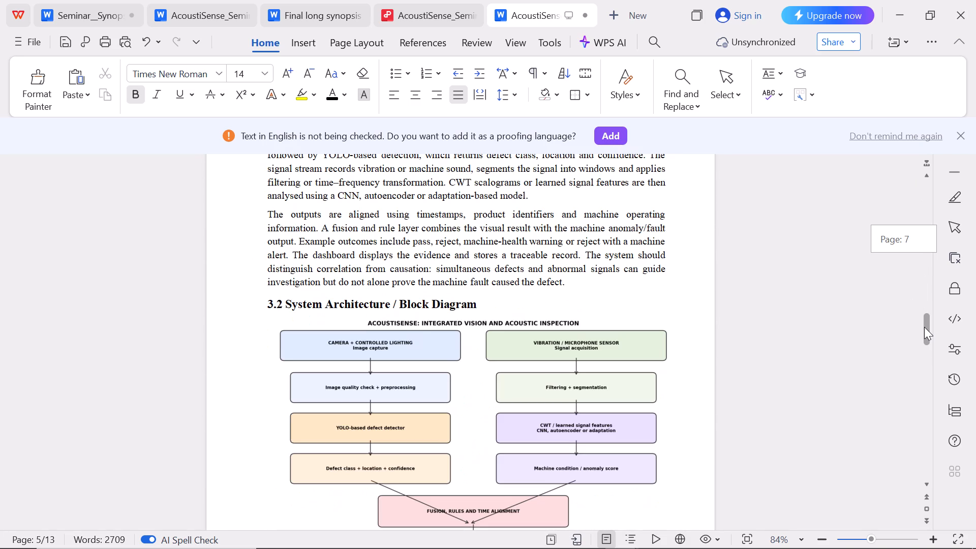
drag(924, 327, 924, 332)
click(517, 279)
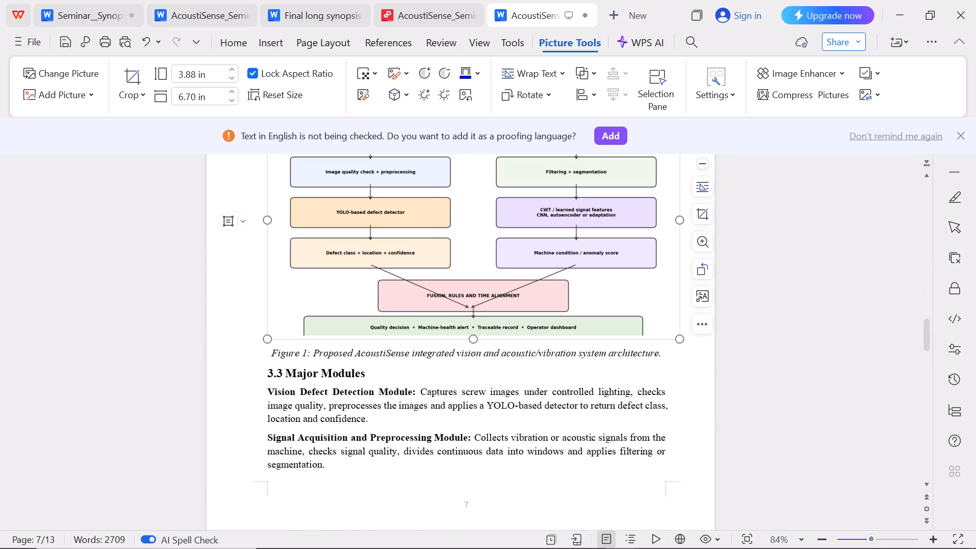
drag(476, 342, 473, 350)
Examine the layout and page breaks from the block diagram back through the Literature Survey & Research Gap section.
scroll(506, 296, up, 3)
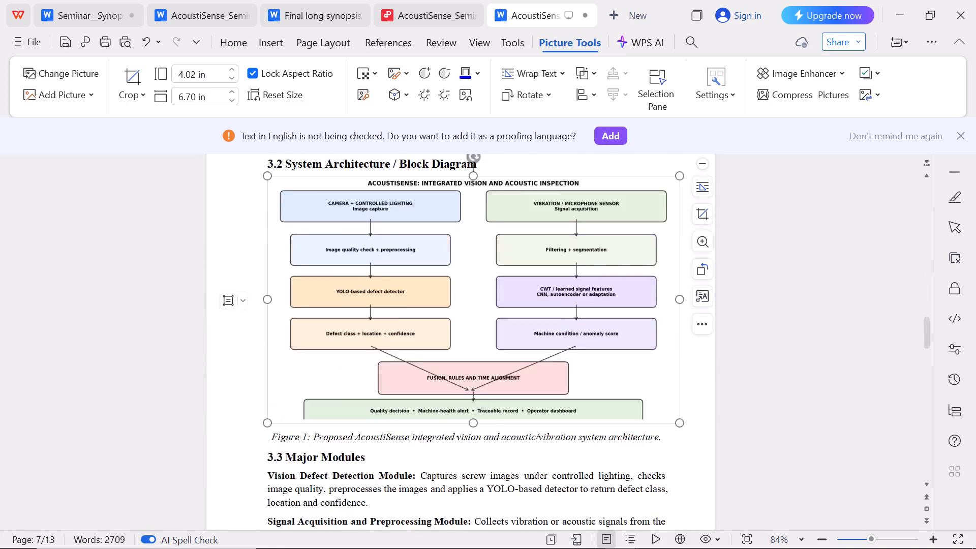
scroll(506, 296, up, 13)
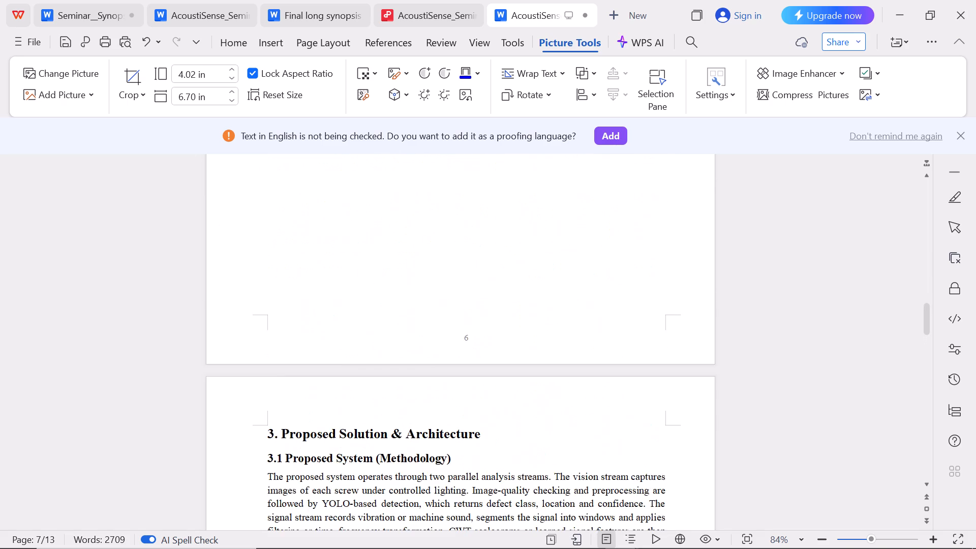
scroll(506, 296, down, 2)
scroll(504, 297, up, 10)
scroll(504, 297, down, 1)
scroll(504, 297, up, 10)
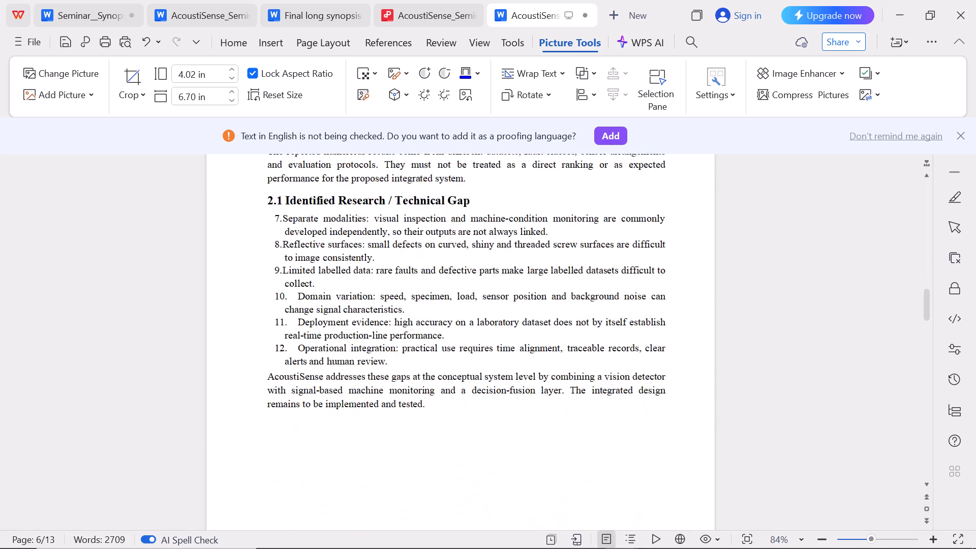
scroll(504, 297, up, 12)
scroll(504, 297, down, 1)
scroll(504, 297, up, 16)
scroll(504, 297, down, 1)
scroll(504, 297, up, 20)
scroll(504, 297, up, 11)
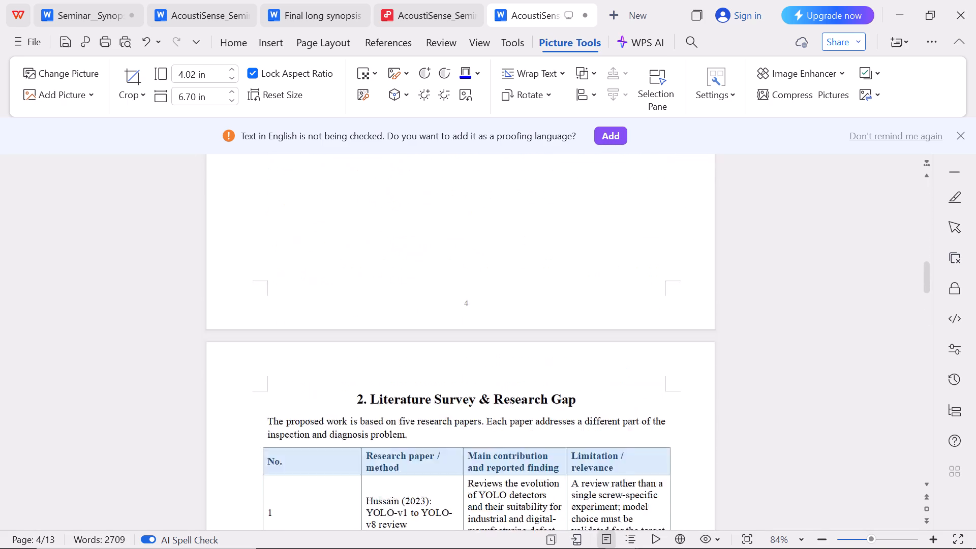
scroll(504, 297, down, 20)
scroll(504, 297, down, 18)
scroll(506, 295, up, 1)
scroll(506, 295, down, 6)
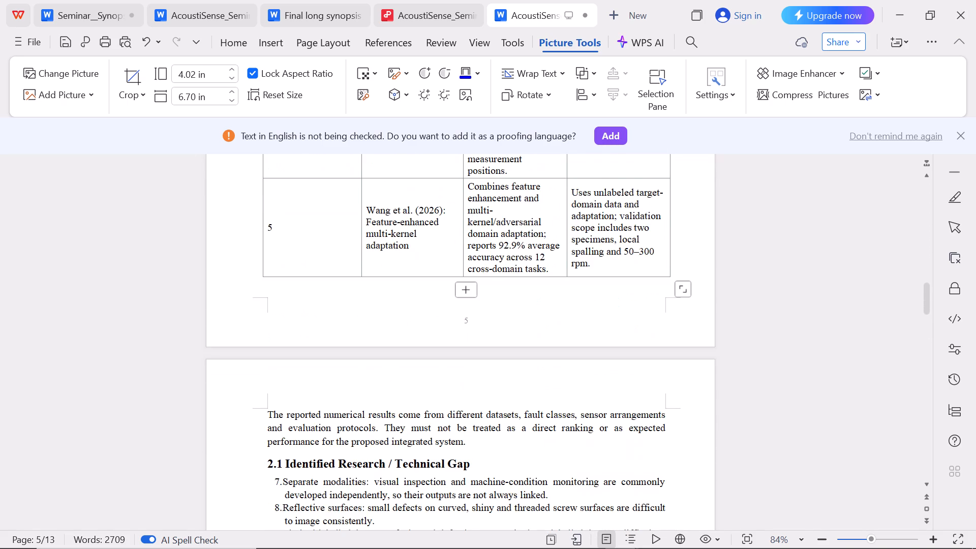
scroll(506, 295, down, 9)
scroll(505, 296, up, 4)
scroll(505, 296, down, 2)
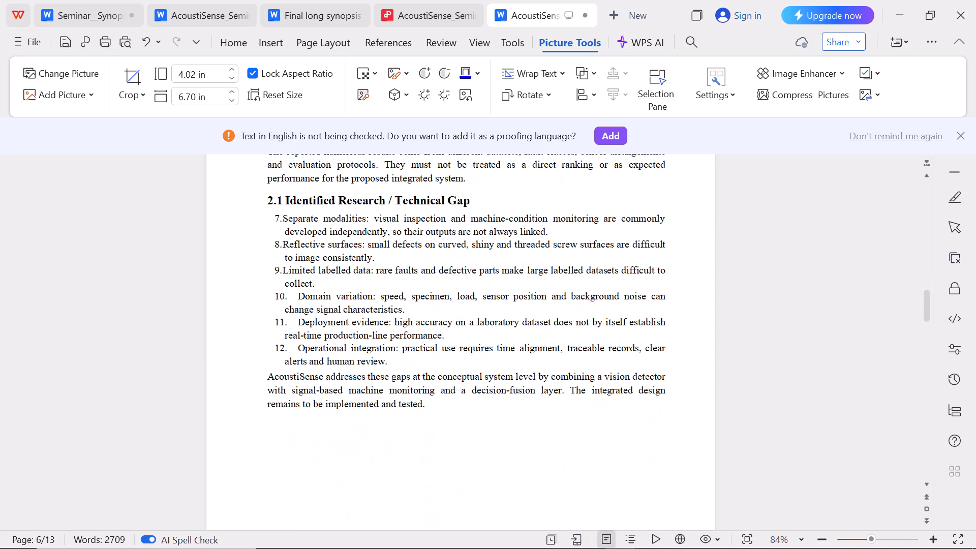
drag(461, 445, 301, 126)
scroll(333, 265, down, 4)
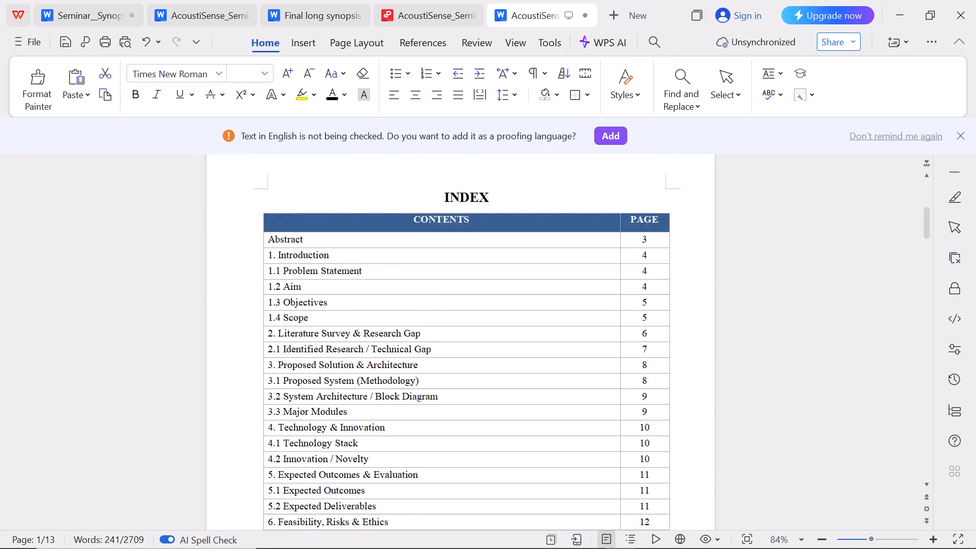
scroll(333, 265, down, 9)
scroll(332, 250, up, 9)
Justify all document content from the INDEX heading through the end of the Approval table.
click(402, 239)
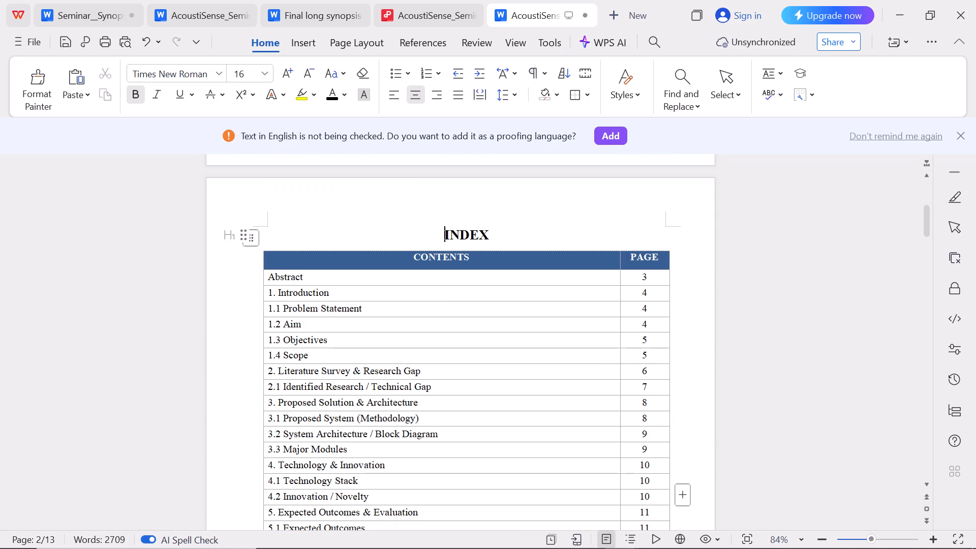
drag(928, 226, 933, 538)
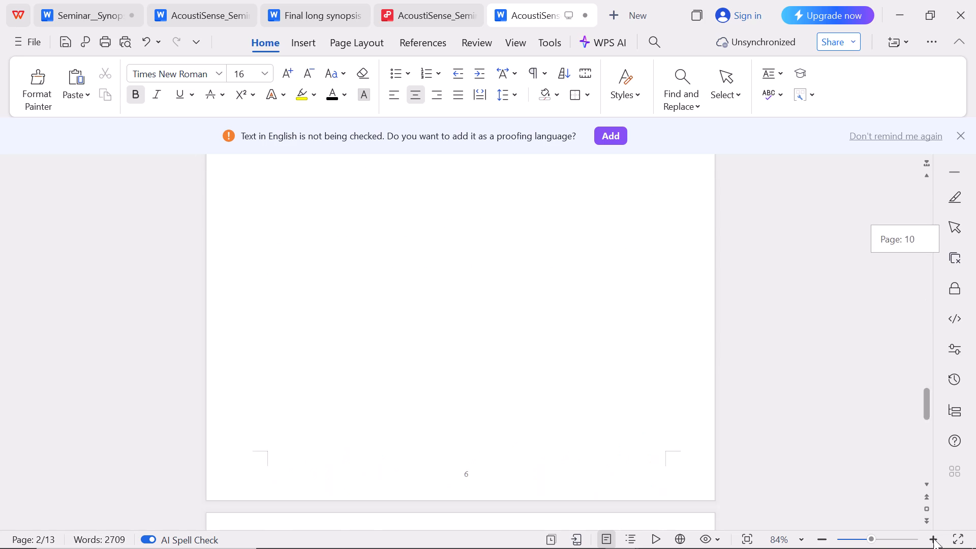
drag(933, 538, 939, 548)
shift+click(530, 390)
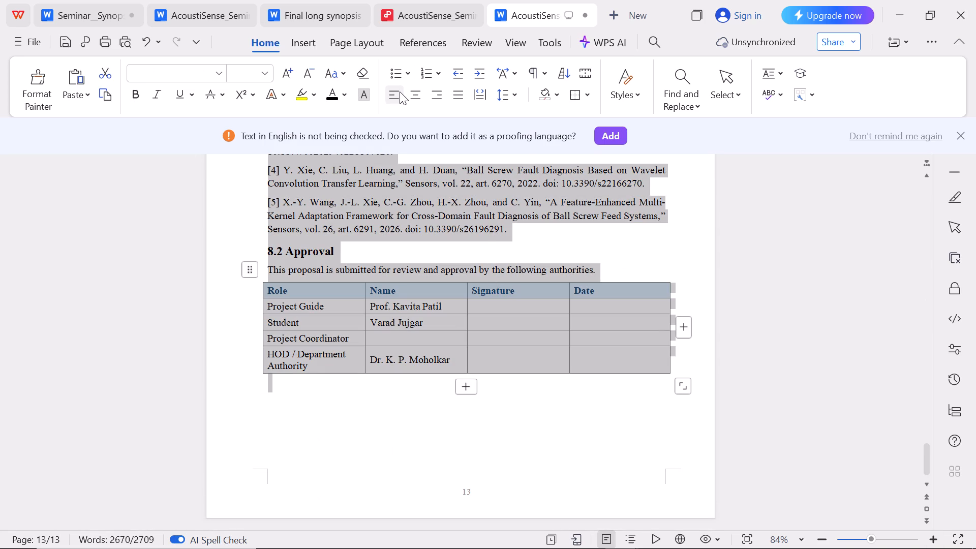
key(ctrl+j)
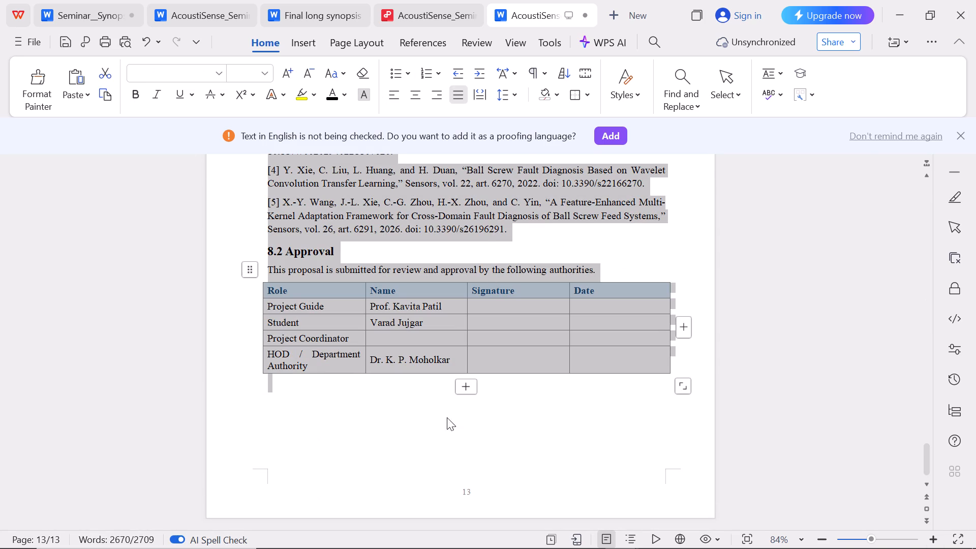
click(431, 445)
Review the justified text and tables from the Approval section back to the 3.3 Major Modules section.
scroll(439, 379, up, 20)
scroll(439, 379, up, 9)
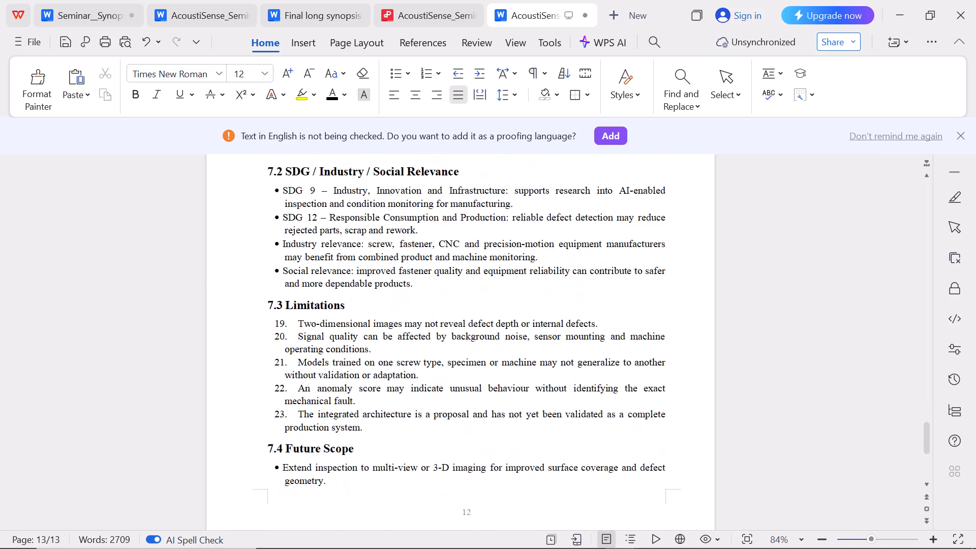
scroll(439, 379, up, 20)
scroll(439, 379, up, 19)
scroll(439, 379, down, 1)
scroll(439, 379, up, 7)
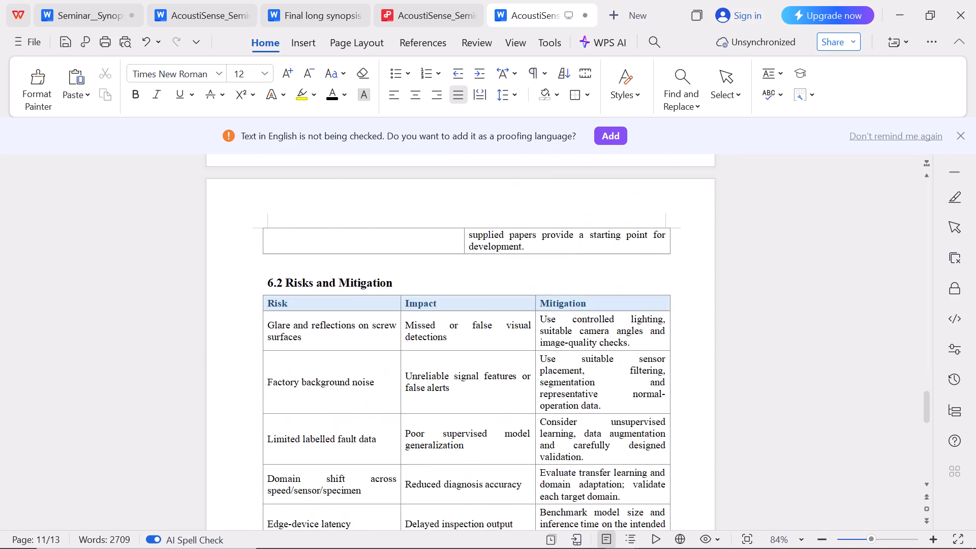
scroll(439, 379, up, 20)
scroll(439, 379, up, 20)
scroll(439, 379, up, 18)
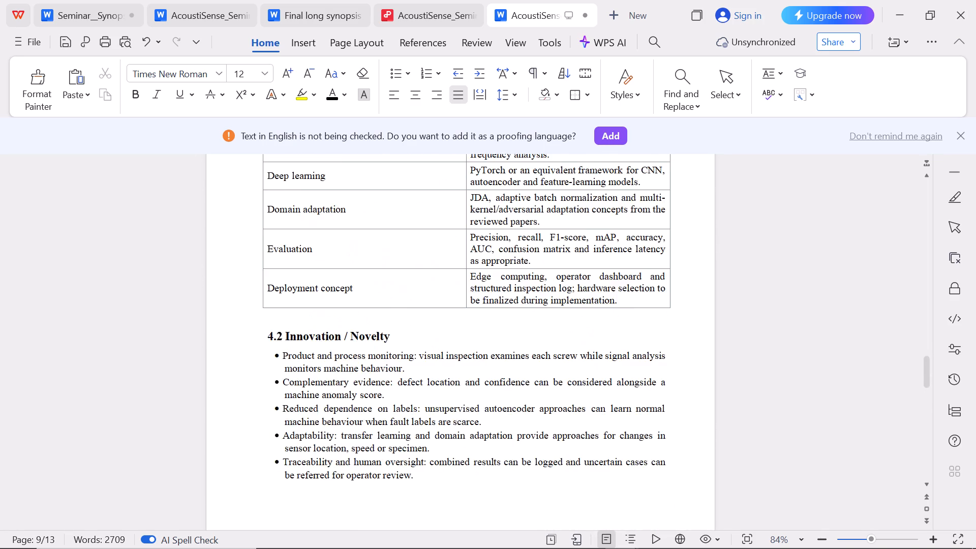
scroll(439, 379, up, 10)
scroll(439, 379, down, 1)
scroll(439, 379, up, 20)
scroll(439, 379, up, 2)
scroll(439, 379, down, 1)
scroll(439, 379, up, 12)
scroll(439, 379, down, 7)
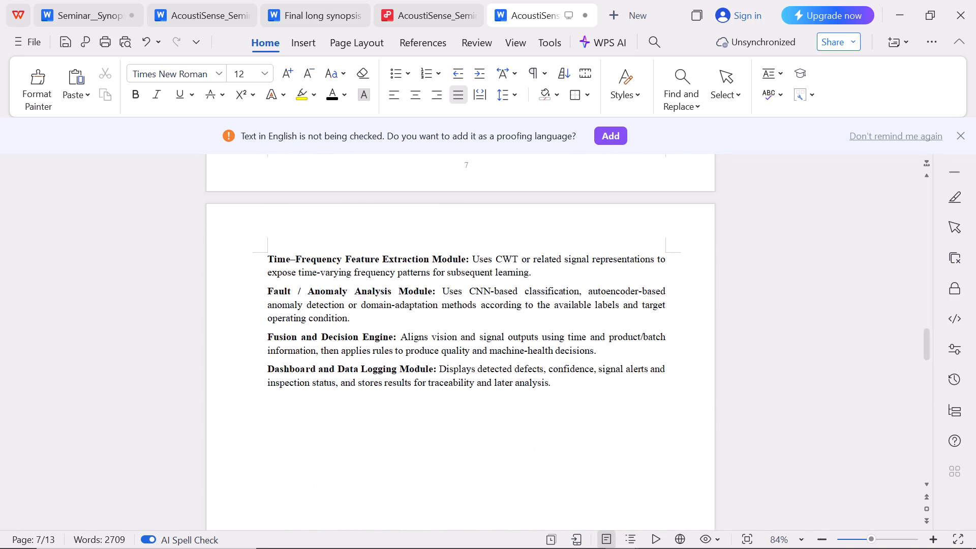
Centre the 4. Technology & Innovation heading.
scroll(439, 379, down, 20)
scroll(439, 379, down, 7)
triple_click(389, 285)
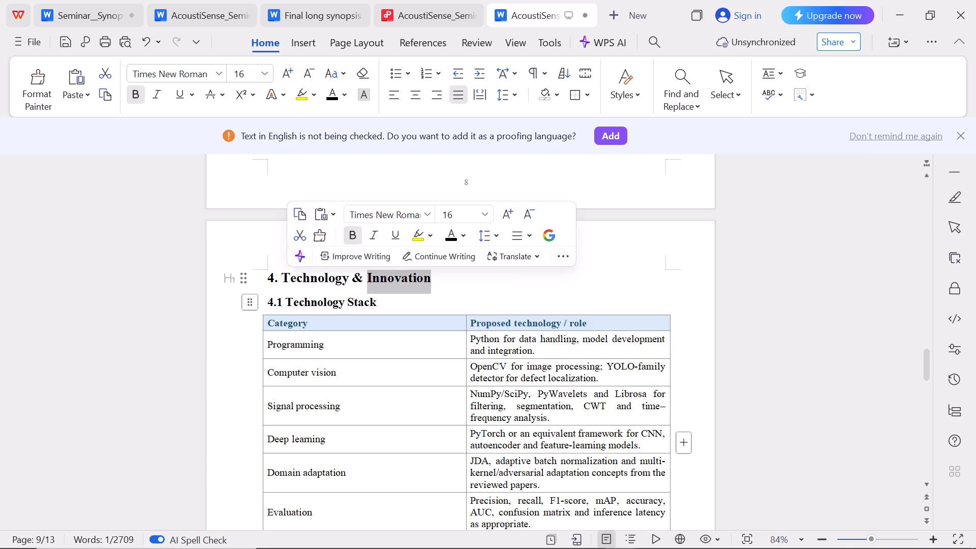
click(531, 231)
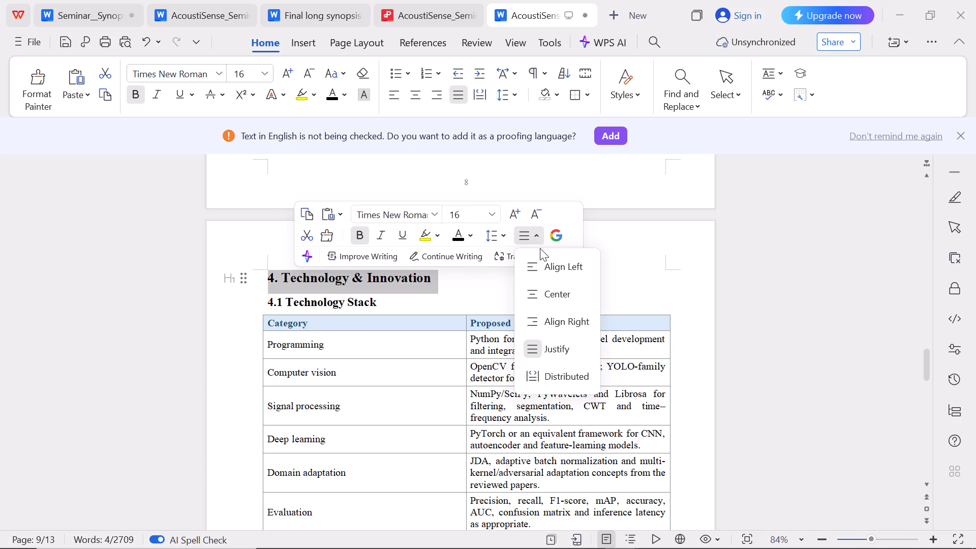
click(544, 294)
click(643, 234)
Examine the page layout and empty space between the block diagram and the 4. Technology & Innovation heading.
scroll(589, 185, up, 8)
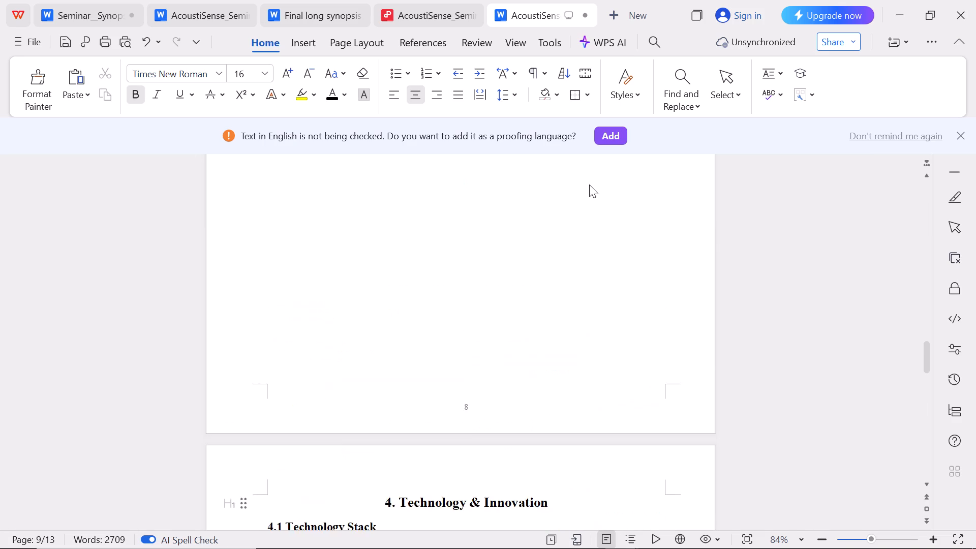
scroll(589, 185, up, 20)
scroll(589, 185, up, 14)
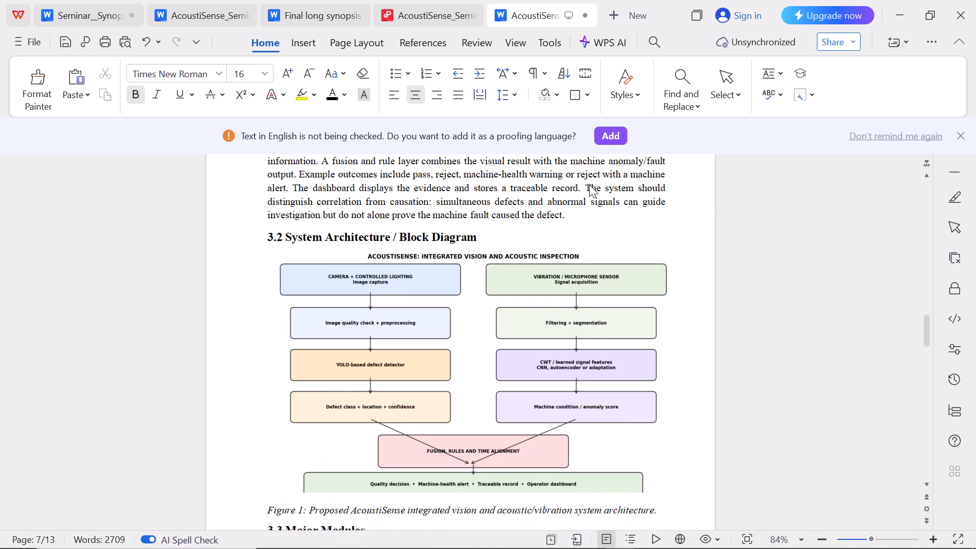
scroll(589, 185, down, 20)
scroll(589, 185, down, 8)
scroll(593, 190, up, 6)
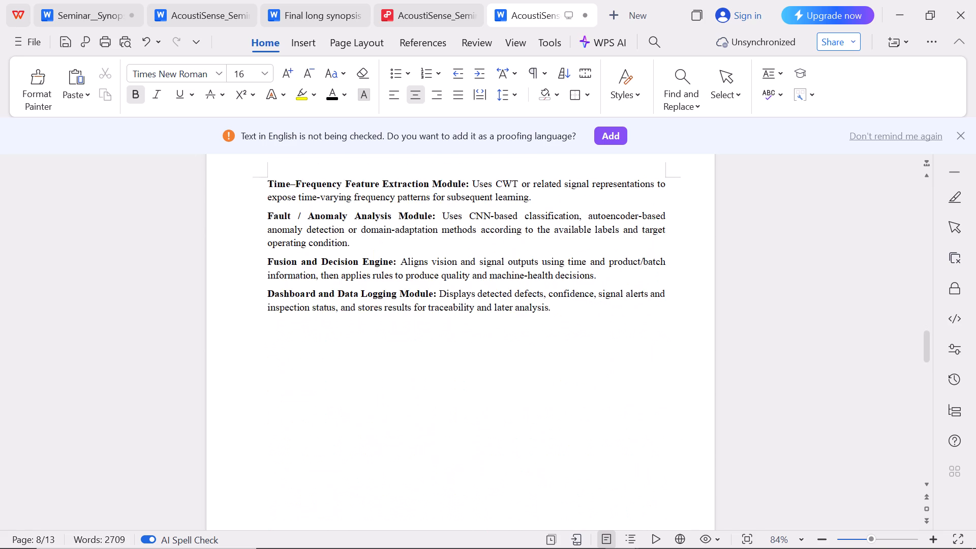
scroll(593, 190, up, 20)
scroll(593, 190, up, 6)
scroll(599, 242, down, 18)
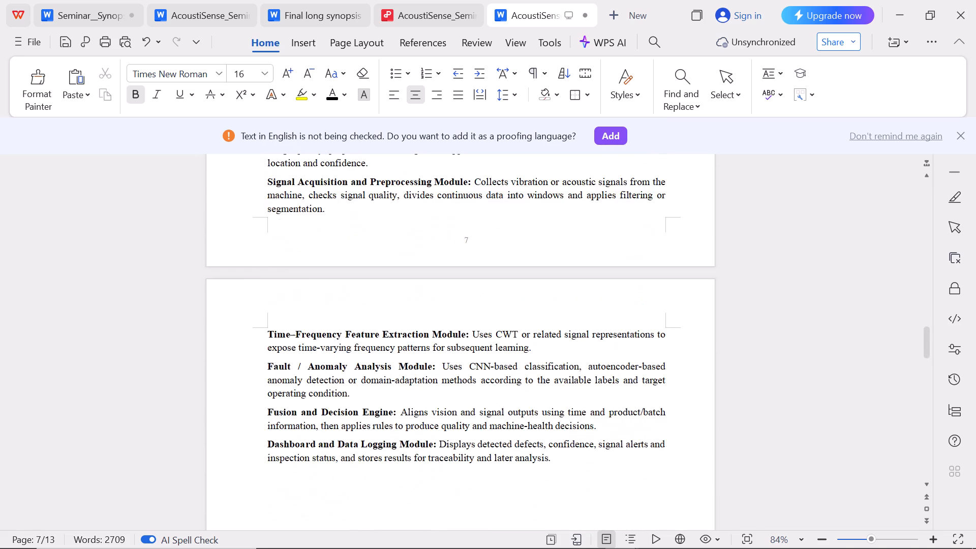
scroll(599, 242, down, 3)
scroll(599, 242, up, 9)
scroll(599, 243, down, 20)
scroll(599, 243, down, 16)
scroll(602, 250, up, 1)
scroll(602, 250, down, 4)
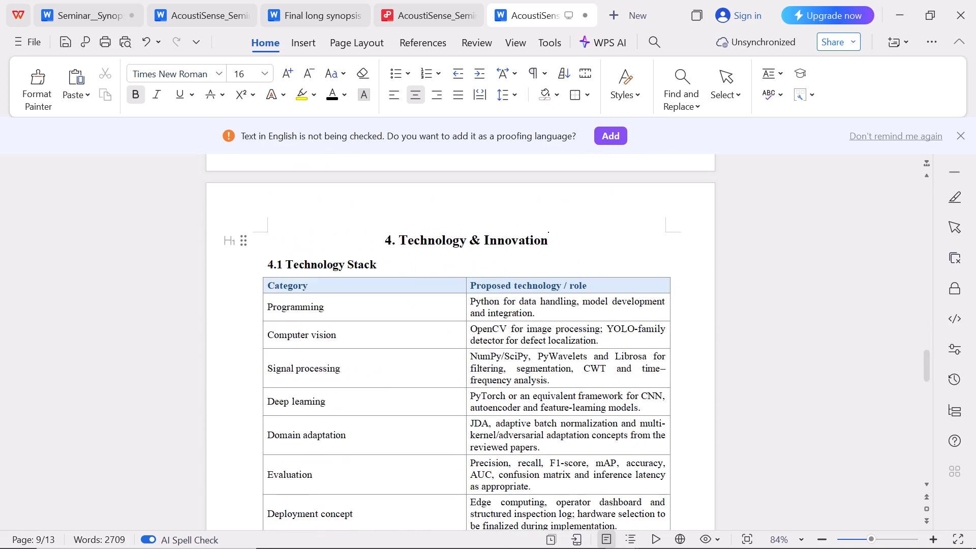
scroll(602, 250, up, 11)
scroll(602, 250, down, 2)
scroll(602, 250, up, 20)
scroll(602, 250, up, 15)
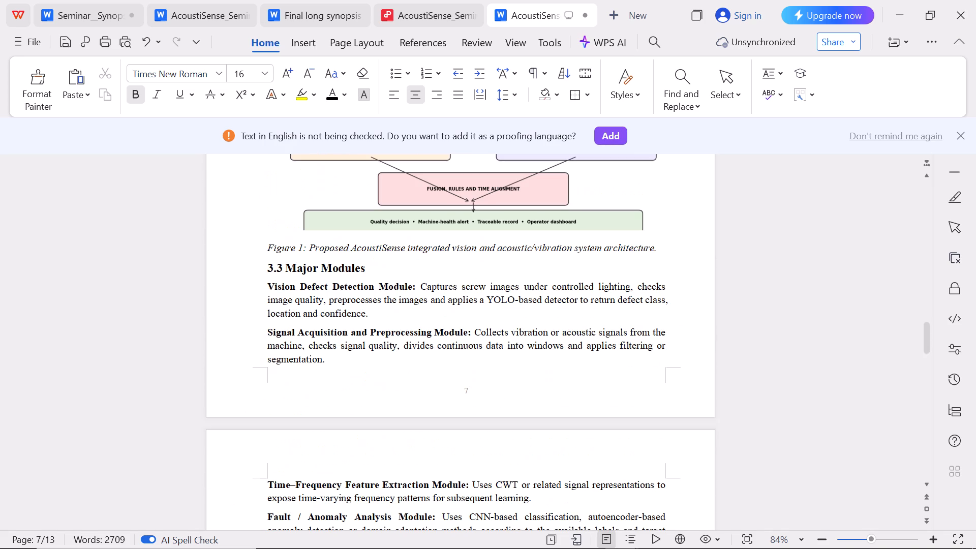
Insert three blank lines before the 3.3 Major Modules heading to push that section onto the following page.
click(264, 270)
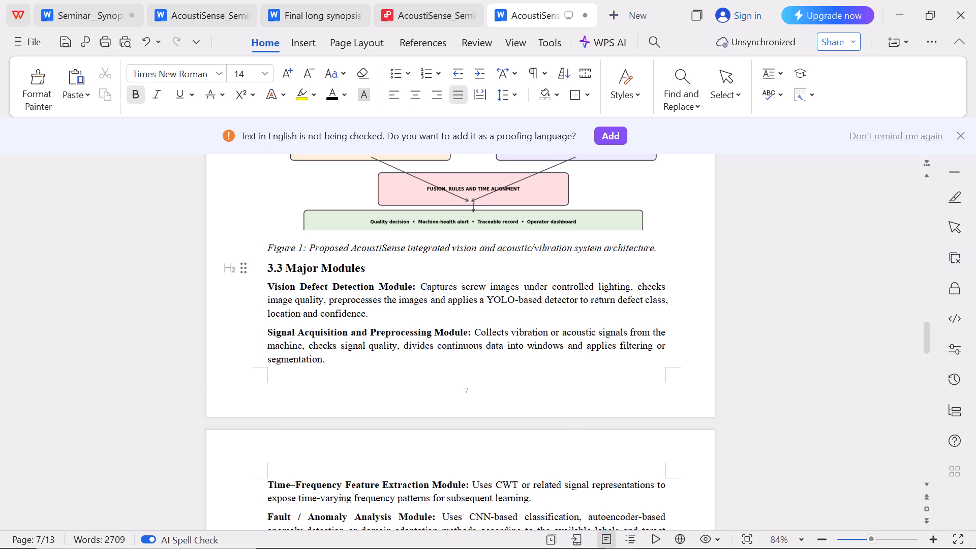
key(Return)
key(Return)
key(Return)
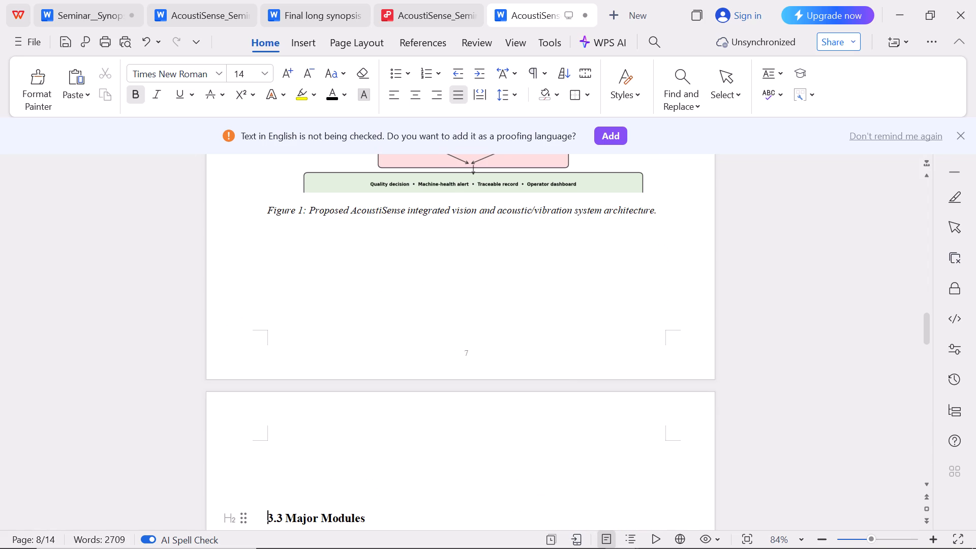
Stretch the block diagram picture under 3.2 System Architecture to a height of about 4.71 in, keeping its 6.70 in width.
scroll(434, 206, up, 3)
click(462, 222)
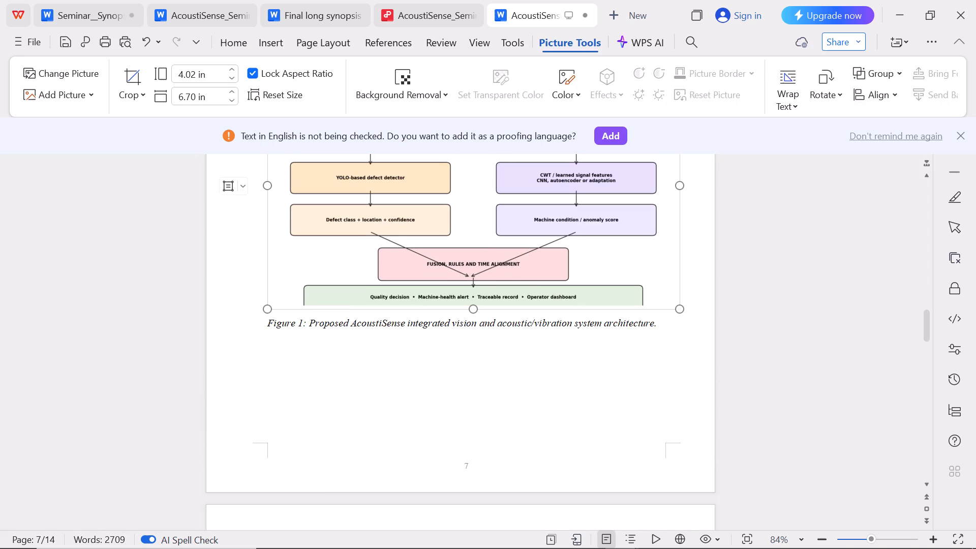
drag(476, 312, 476, 332)
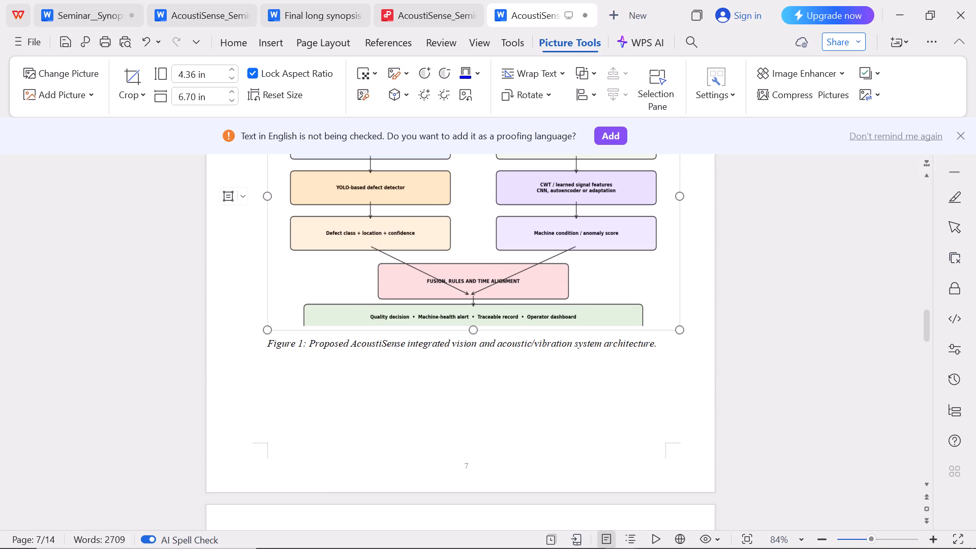
drag(471, 330, 473, 352)
scroll(456, 276, down, 1)
scroll(443, 260, up, 4)
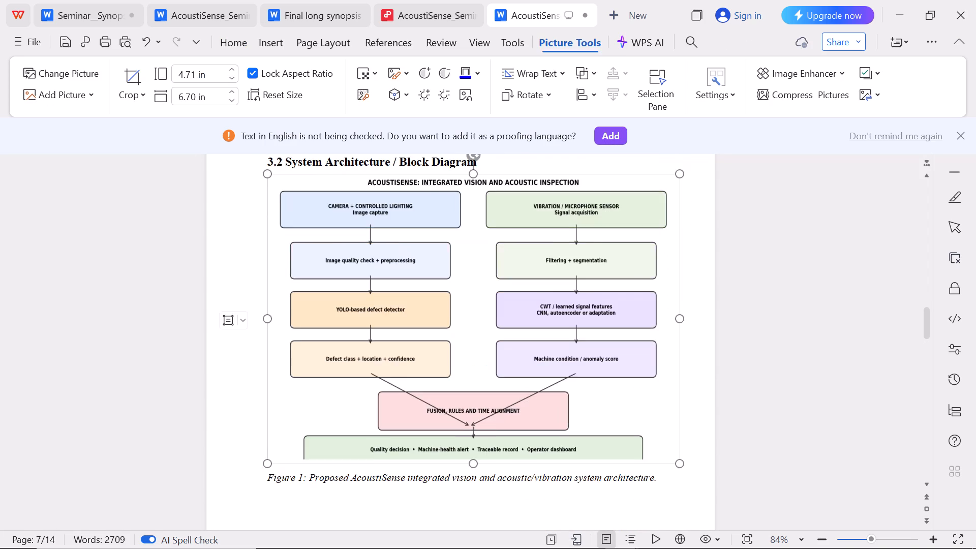
scroll(442, 260, up, 6)
Delete the run of blank lines above the 4. Technology & Innovation heading.
scroll(442, 260, down, 20)
scroll(442, 260, down, 1)
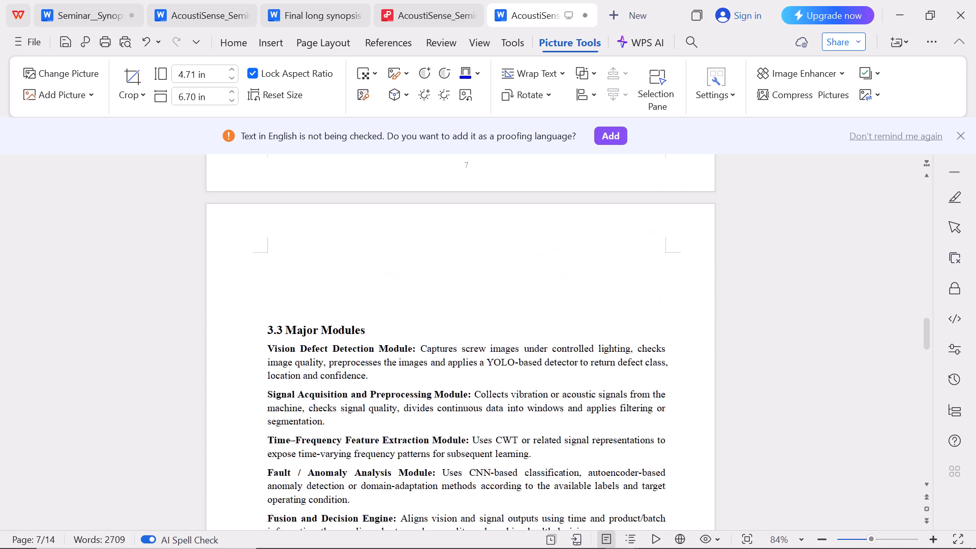
scroll(459, 245, down, 19)
scroll(460, 245, down, 9)
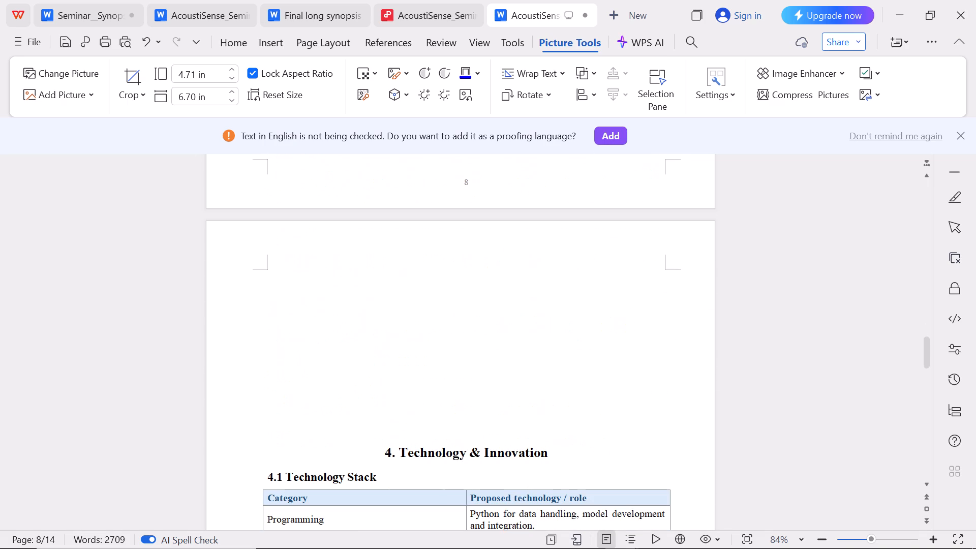
click(426, 400)
drag(427, 401, 300, 264)
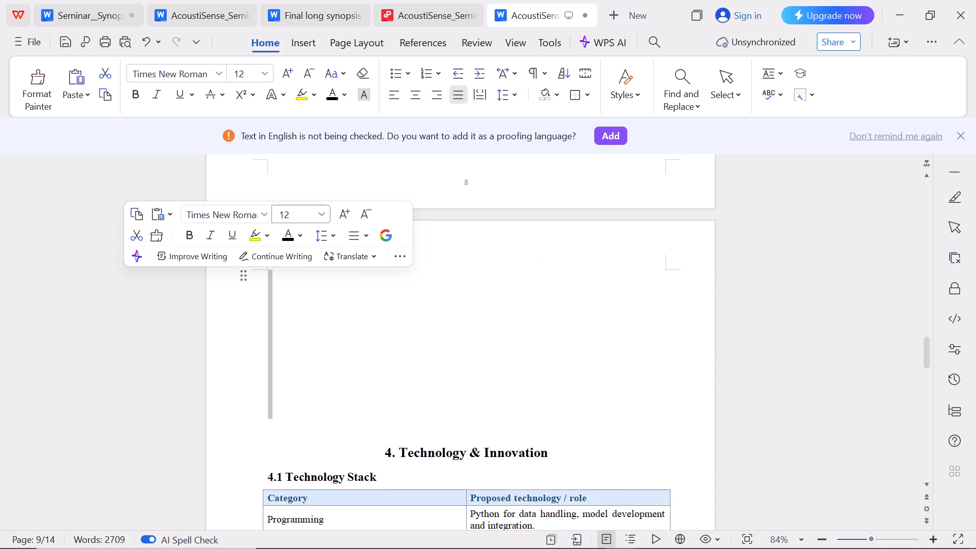
key(BackSpace)
Review headings, alignment and page breaks from the cover page through the Approval section and back to section 4.
scroll(295, 211, up, 8)
scroll(461, 294, up, 4)
scroll(455, 298, down, 16)
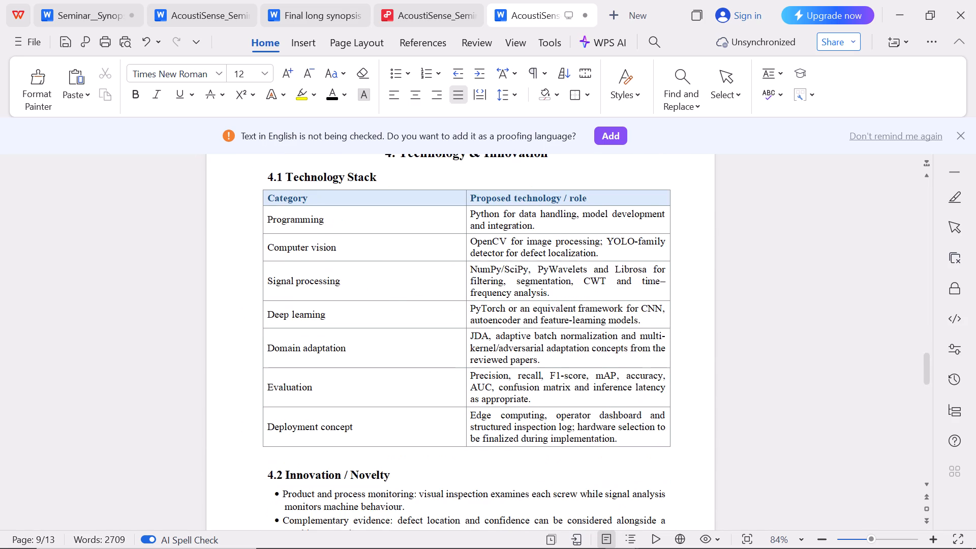
scroll(455, 298, up, 6)
drag(929, 367, 934, 112)
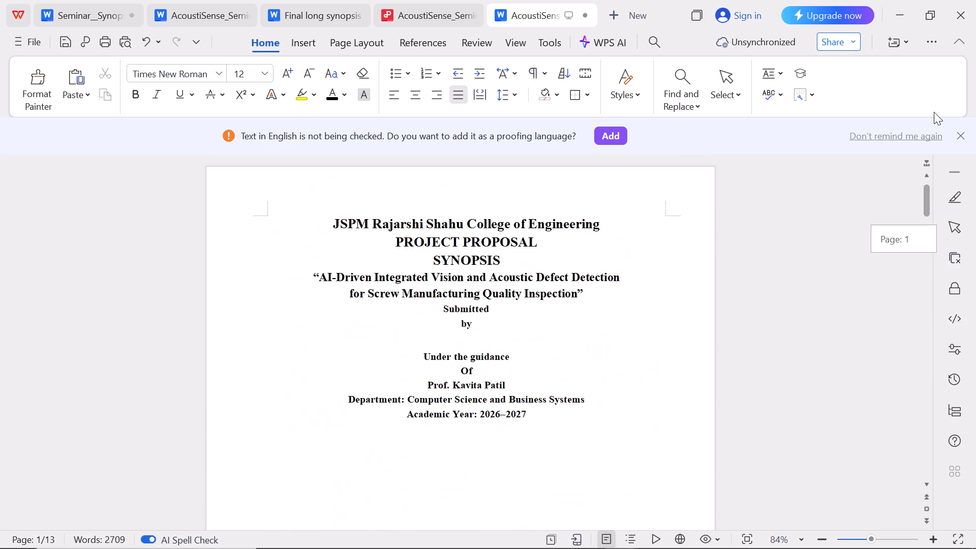
drag(934, 112, 927, 250)
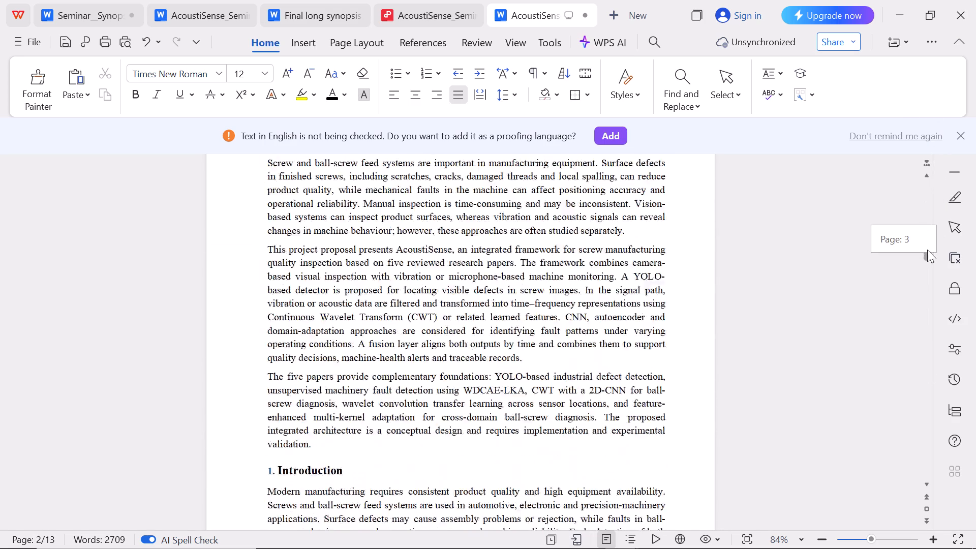
drag(927, 250, 933, 308)
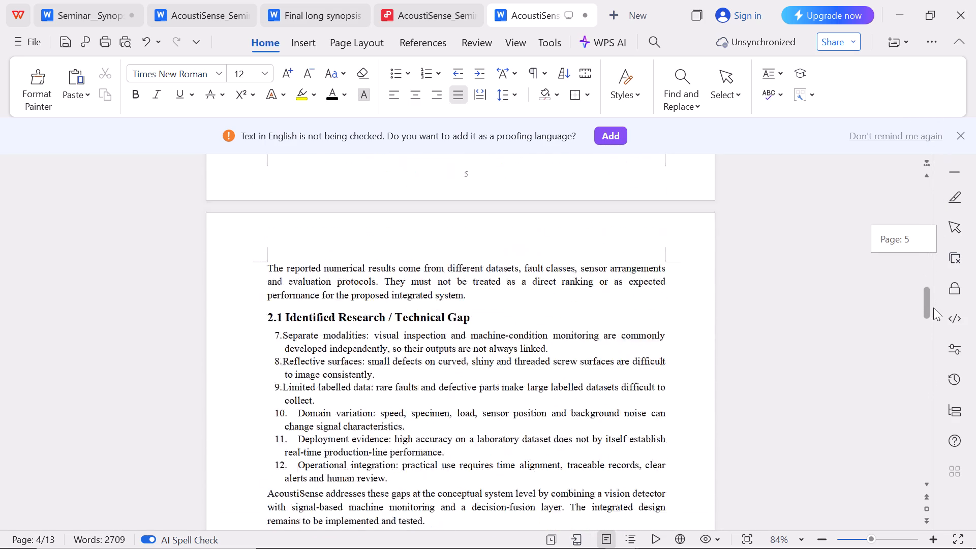
drag(933, 308, 940, 370)
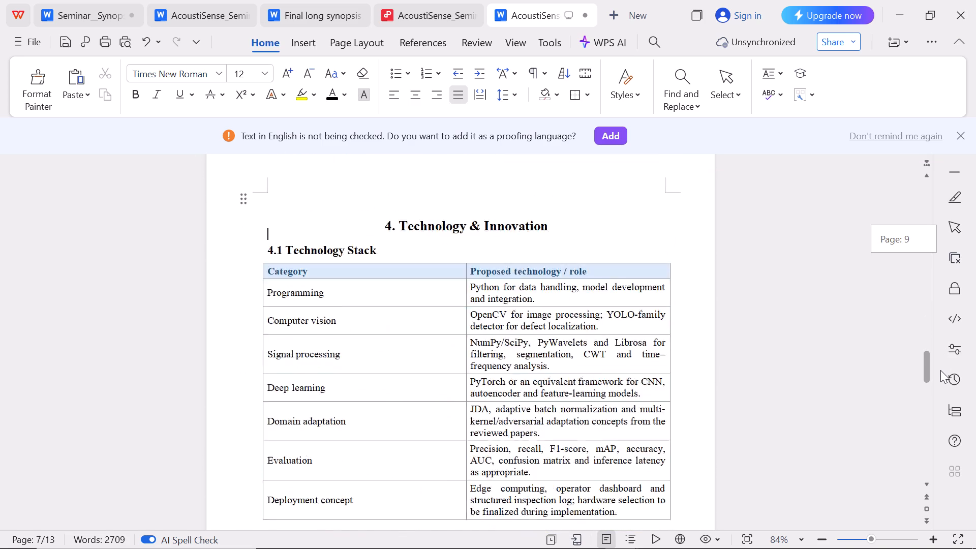
drag(940, 370, 947, 419)
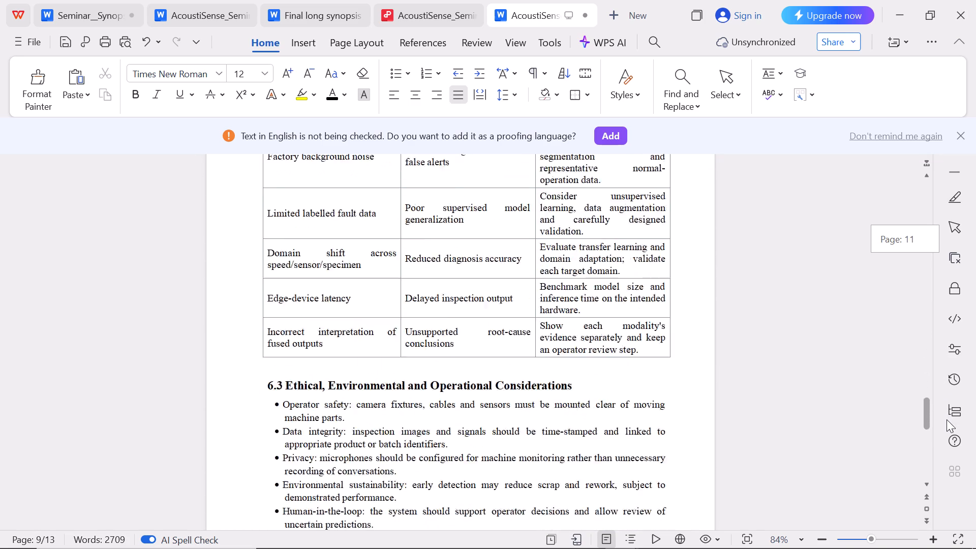
drag(947, 419, 951, 466)
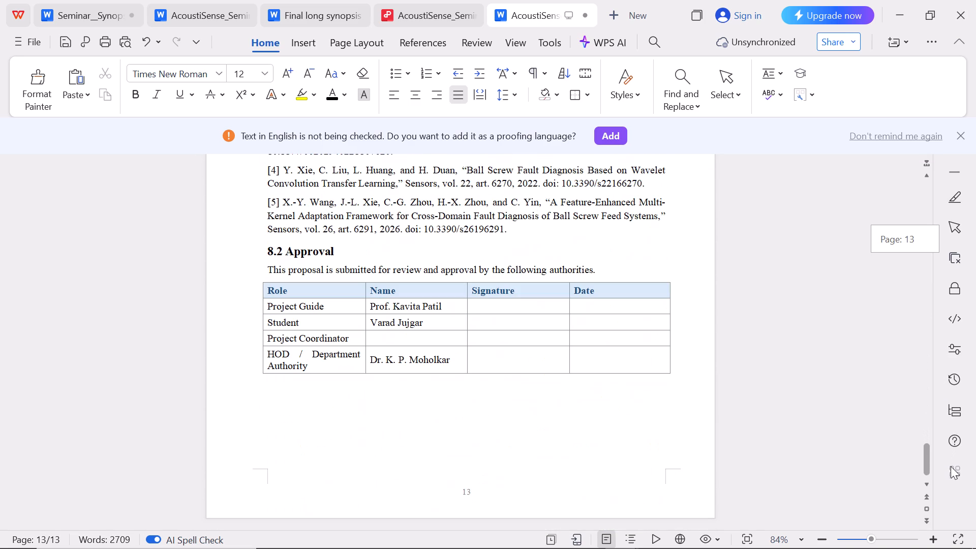
drag(951, 466, 951, 471)
scroll(568, 413, up, 3)
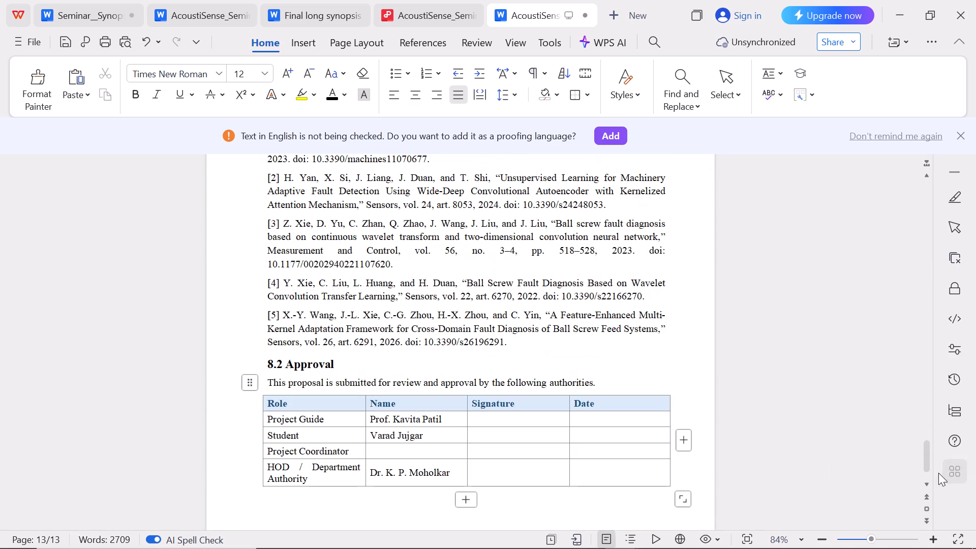
click(922, 459)
drag(927, 454, 933, 385)
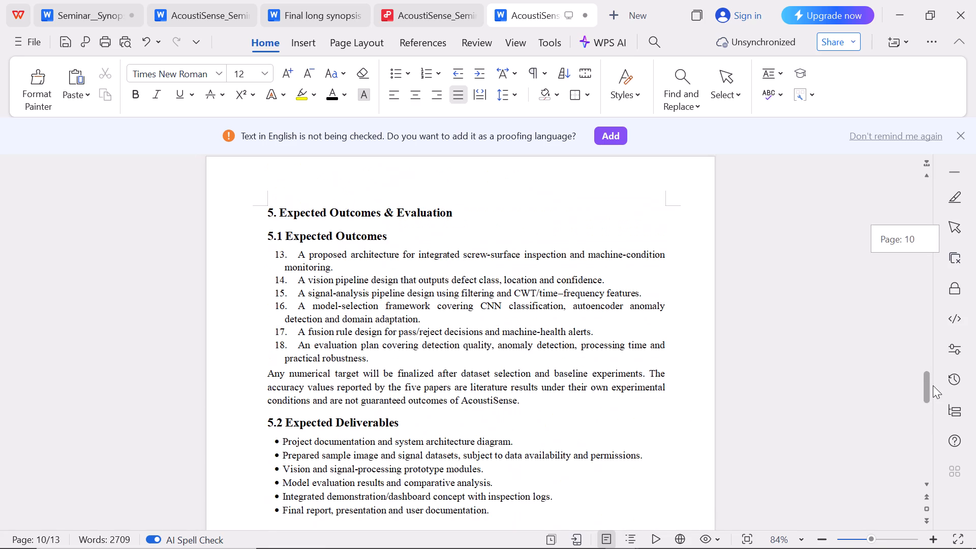
drag(933, 385, 929, 395)
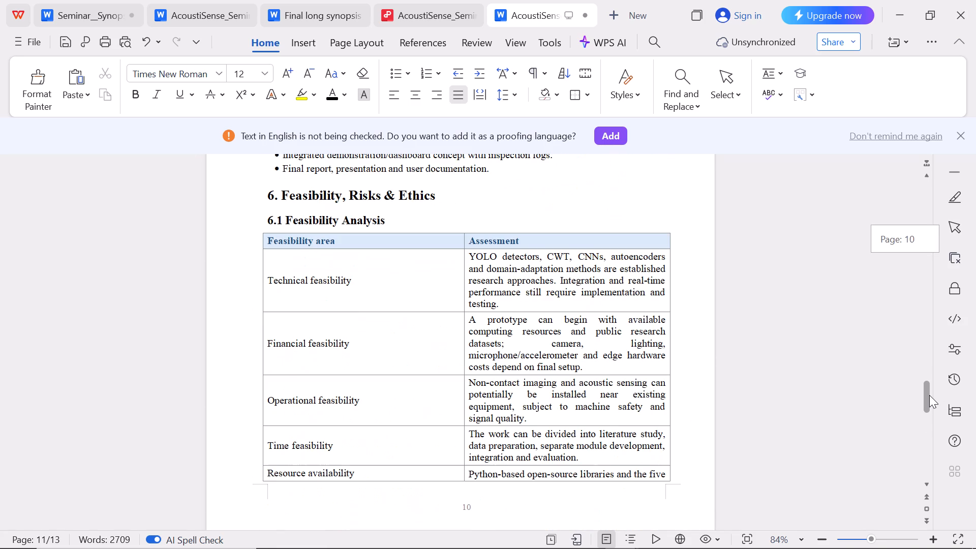
drag(929, 395, 934, 360)
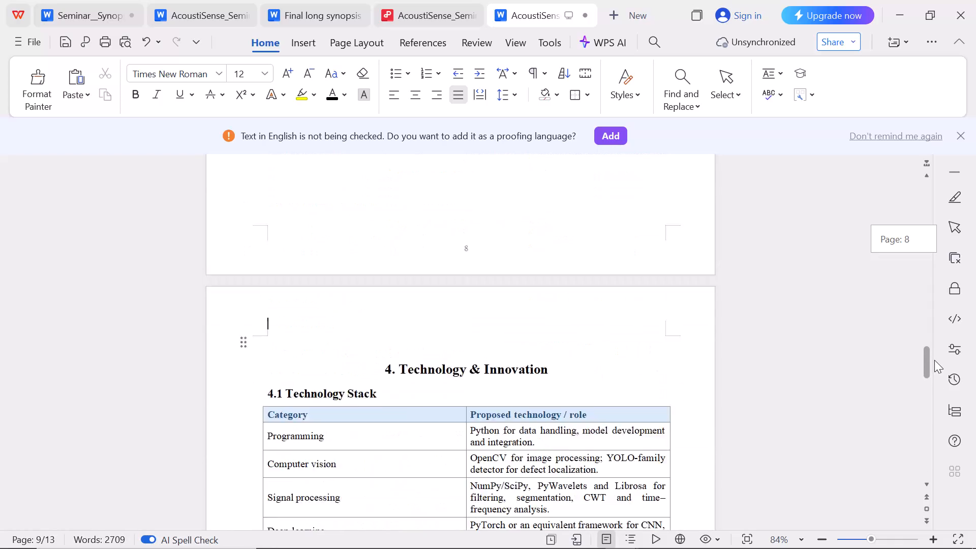
On the cover page, insert two blank lines below the college name and one blank line below SYNOPSIS.
drag(934, 360, 941, 319)
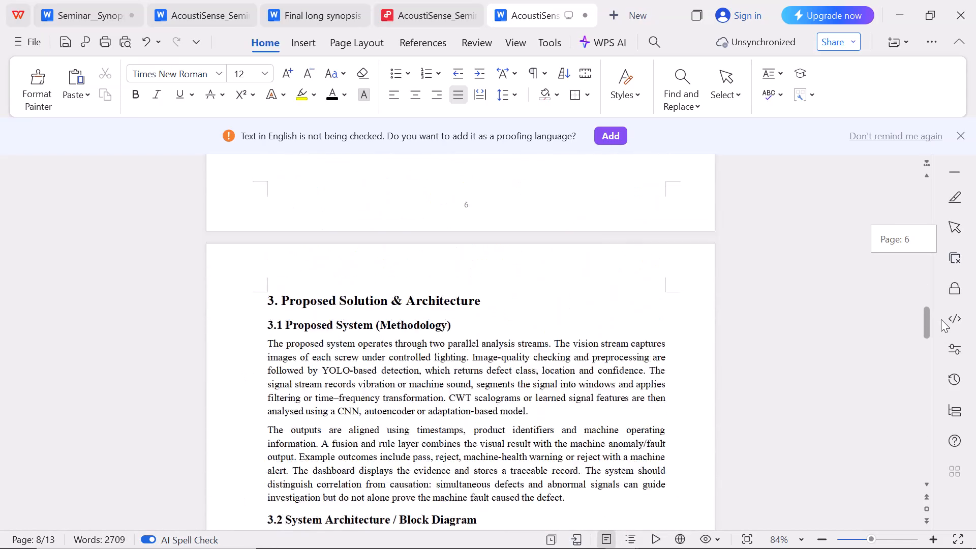
drag(941, 319, 950, 279)
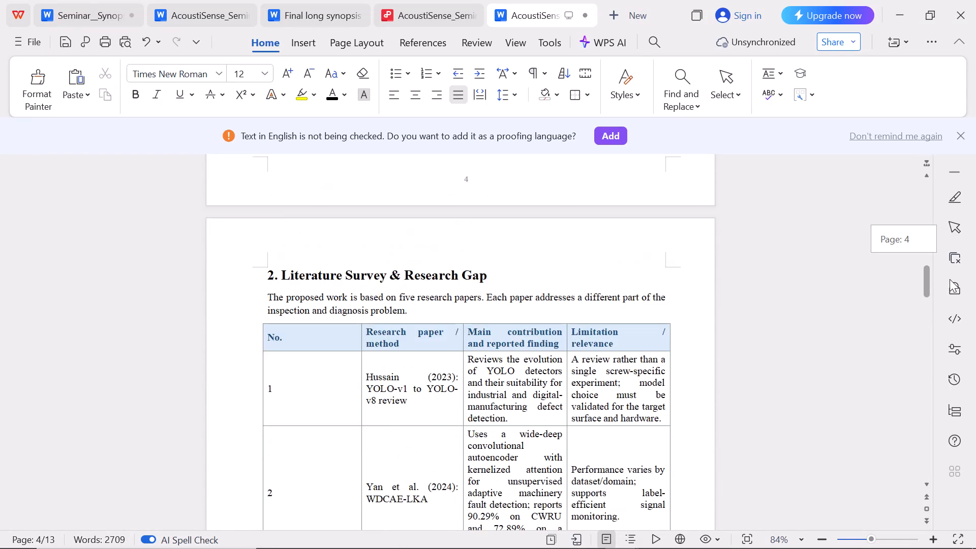
drag(950, 279, 961, 249)
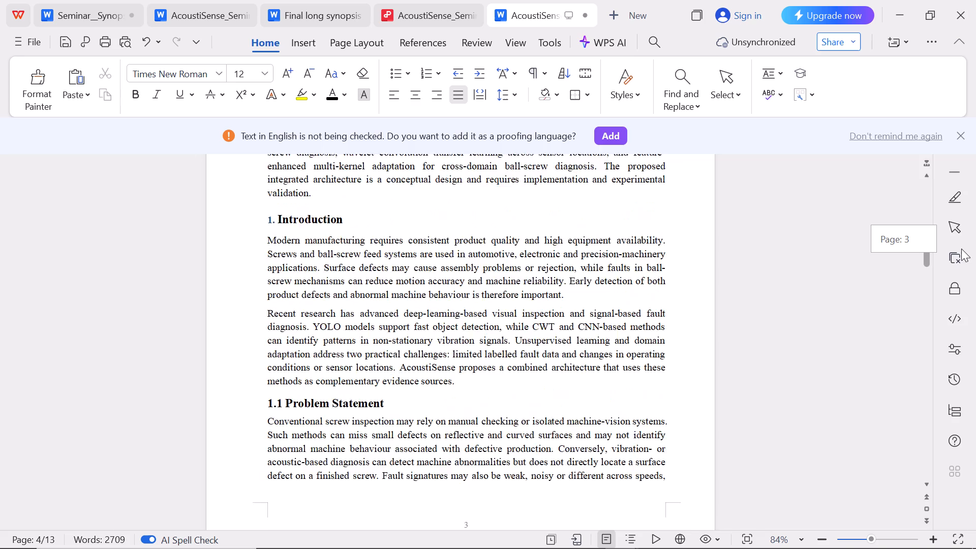
drag(961, 249, 975, 203)
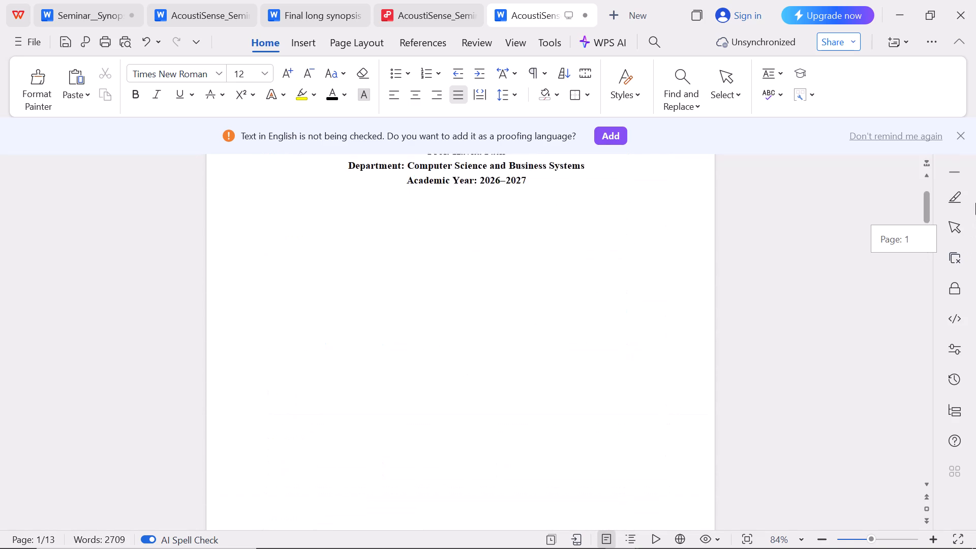
drag(975, 203, 975, 182)
click(595, 223)
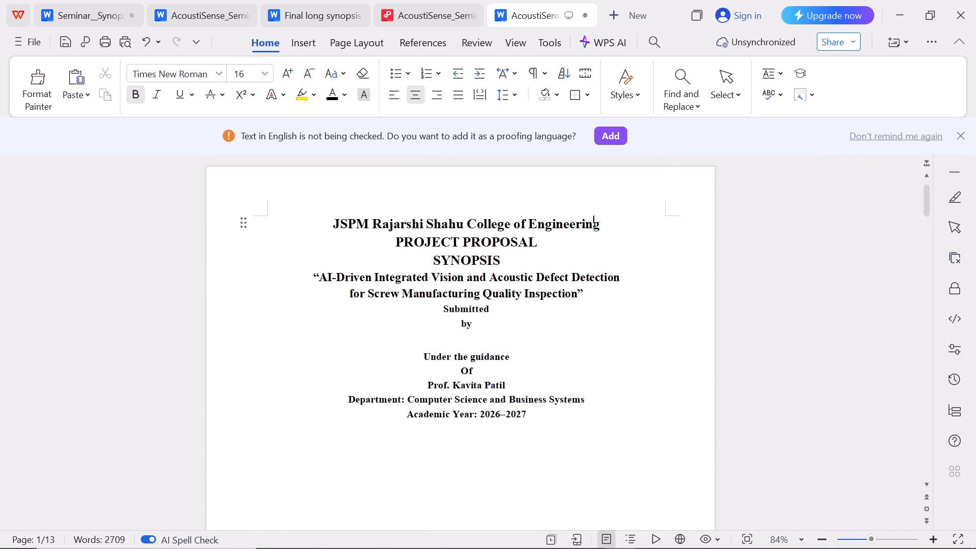
click(613, 229)
key(Return)
key(Return)
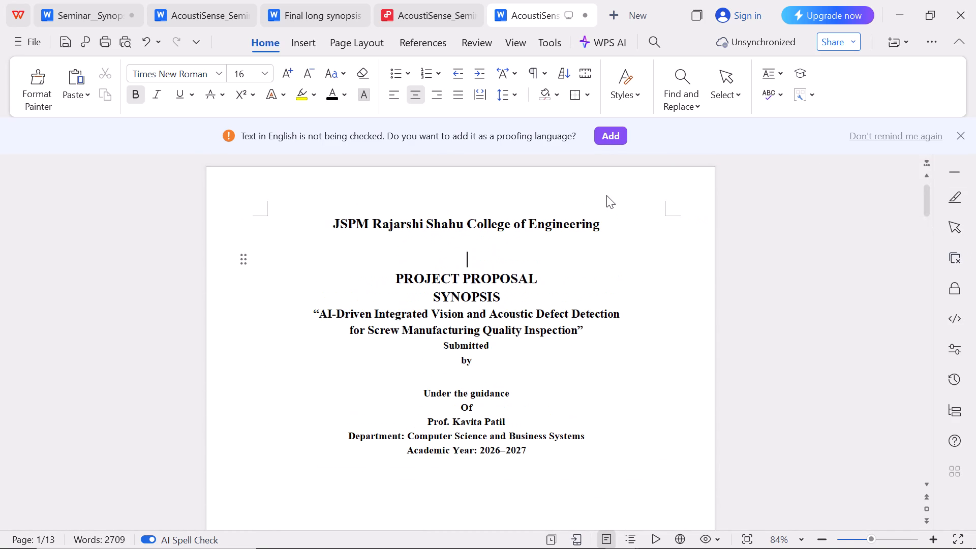
click(528, 295)
key(Return)
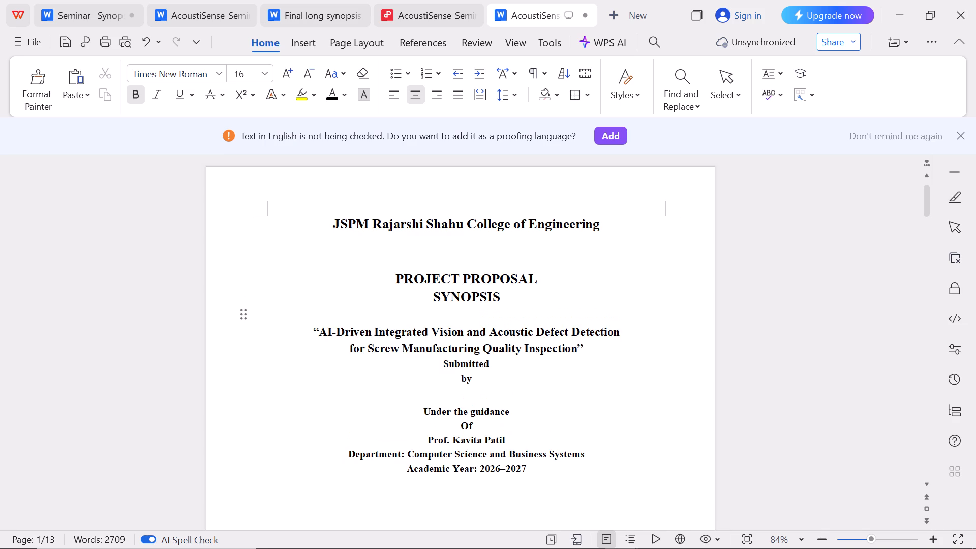
Set the three cover-page lines from "Under the guidance" to the professor's name to size 14, keeping them bold.
click(475, 386)
click(528, 424)
click(509, 390)
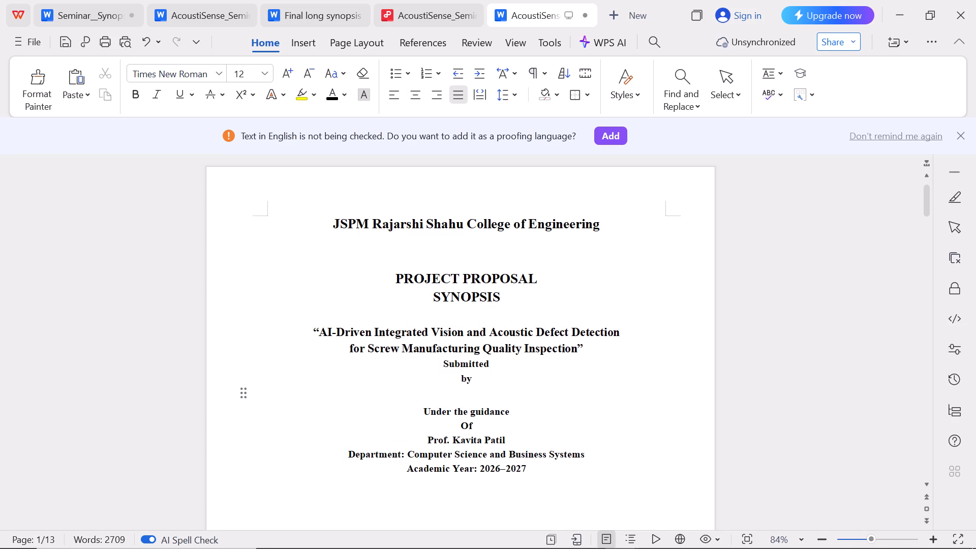
drag(419, 410, 504, 441)
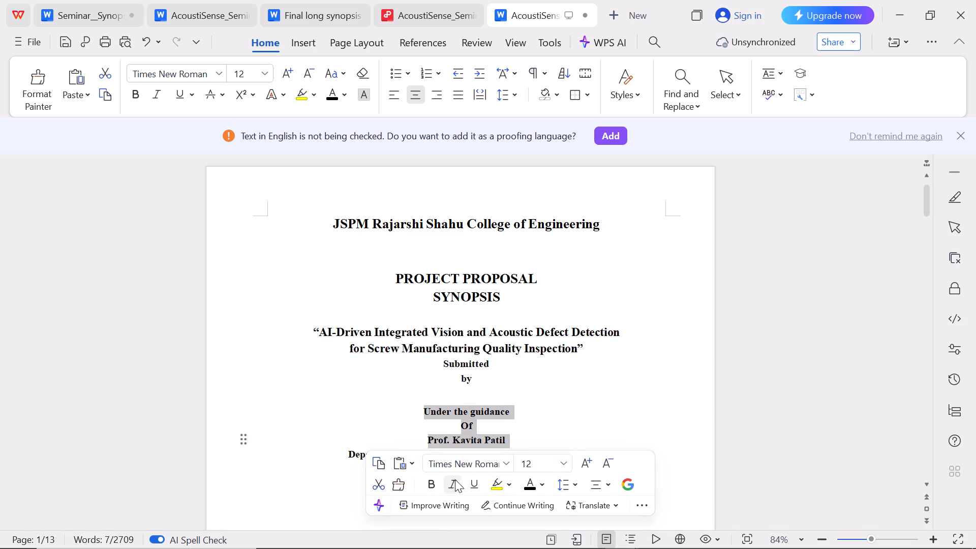
click(438, 485)
click(430, 484)
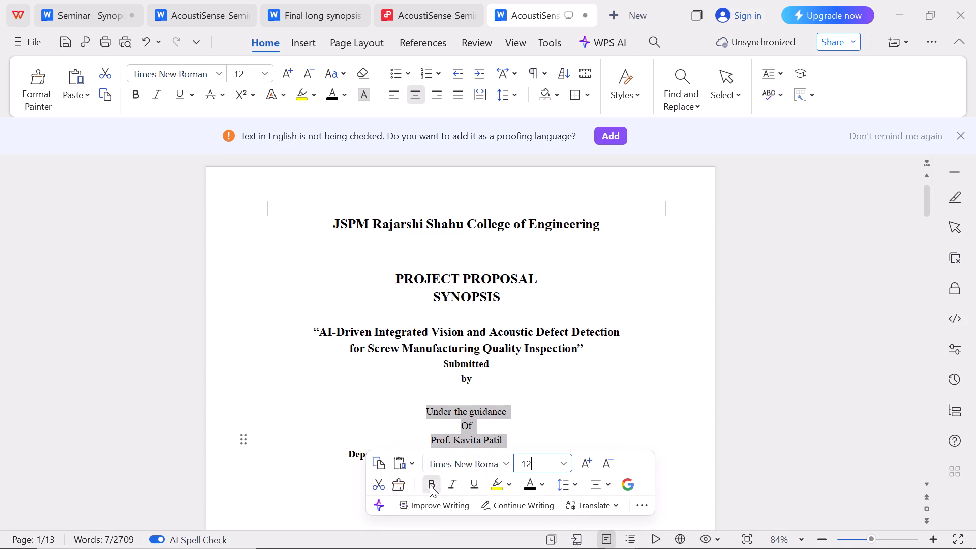
click(560, 464)
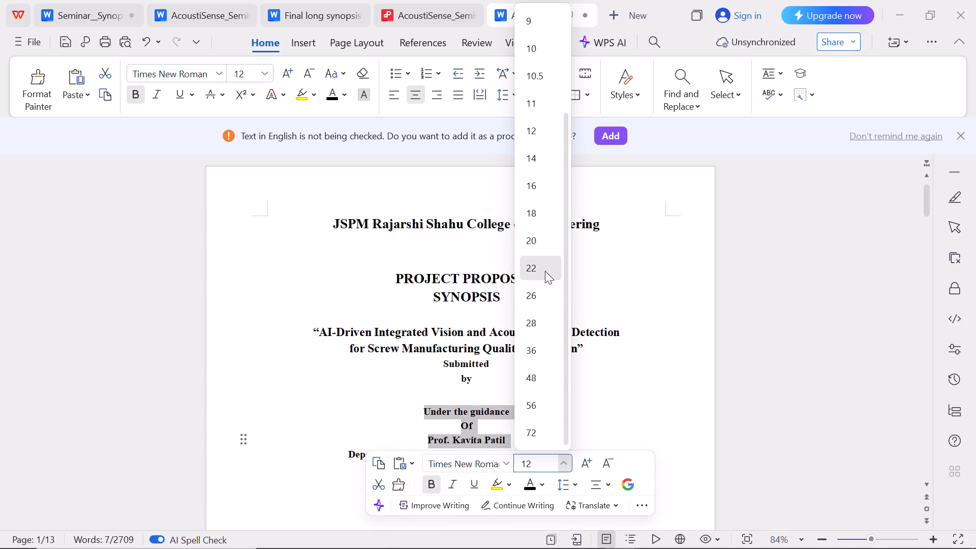
click(536, 151)
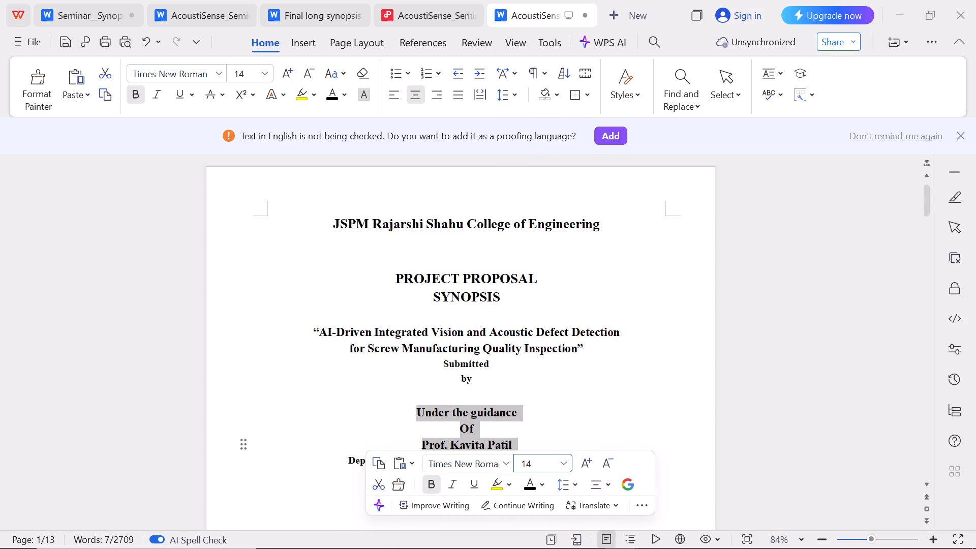
click(563, 374)
Set the Department and Academic Year lines on the cover page to font size 16.
scroll(563, 374, down, 3)
drag(349, 342, 547, 372)
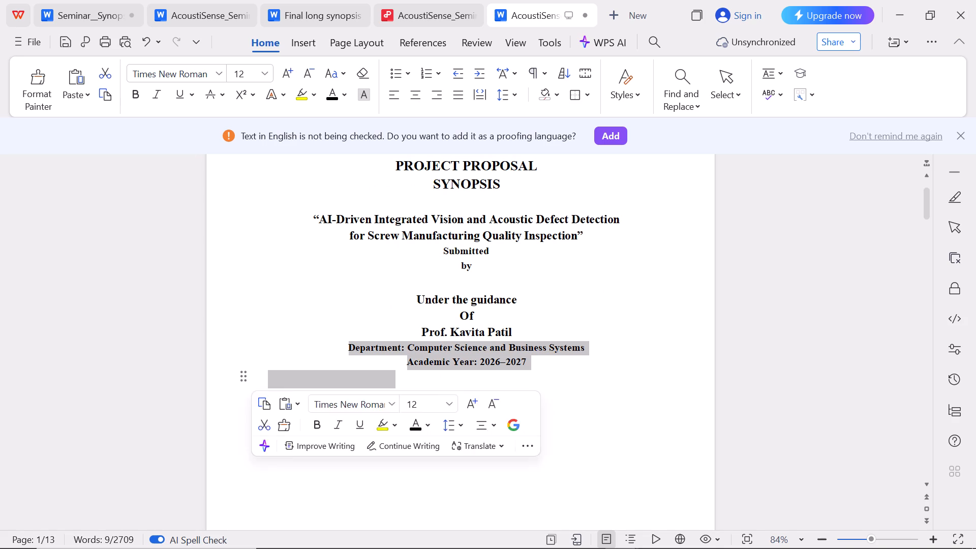
click(454, 407)
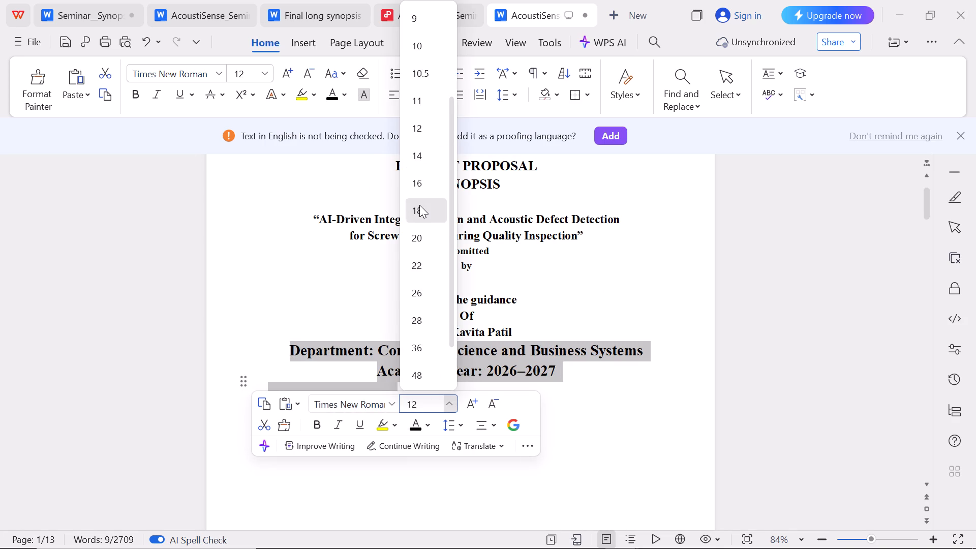
click(417, 190)
click(514, 330)
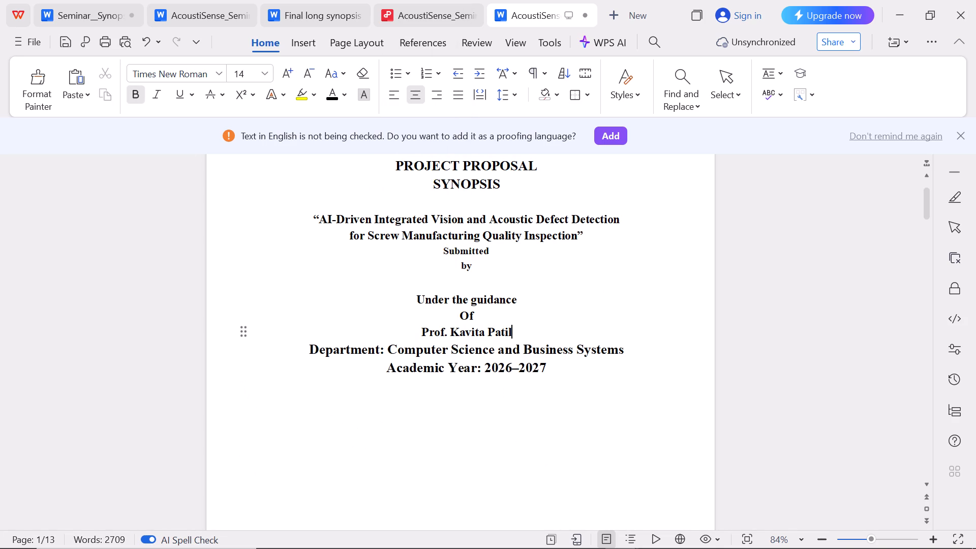
Add a new line below "by" on the cover page and insert a table with one row and two columns there.
click(495, 267)
key(Return)
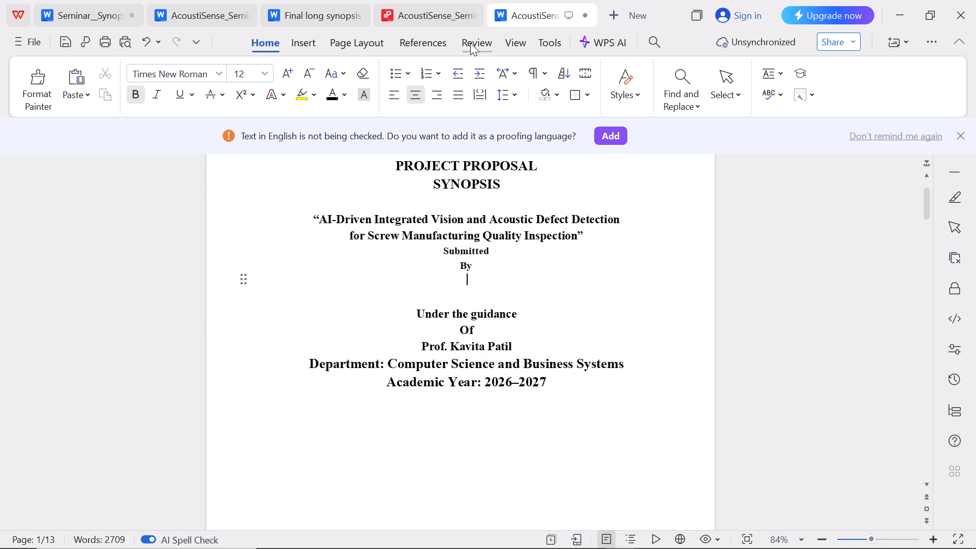
click(301, 37)
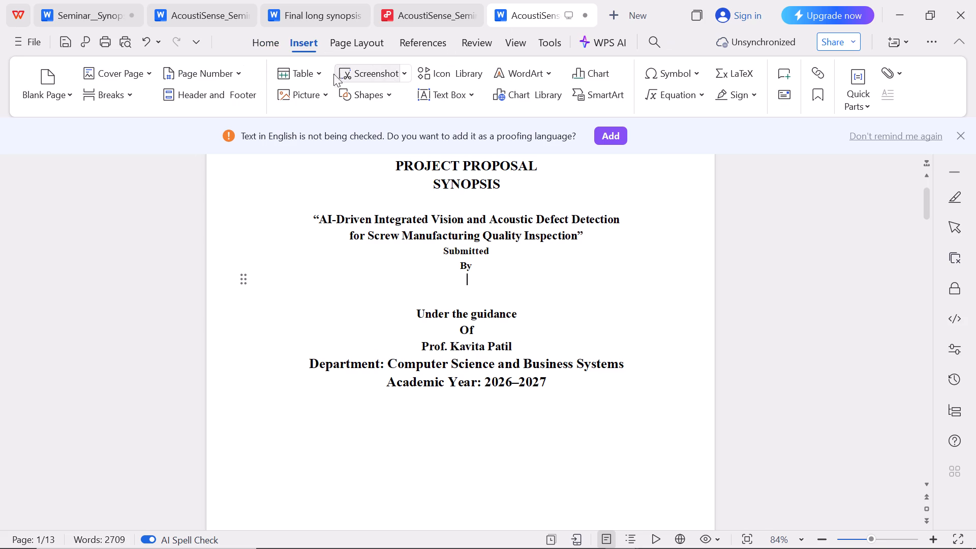
click(279, 75)
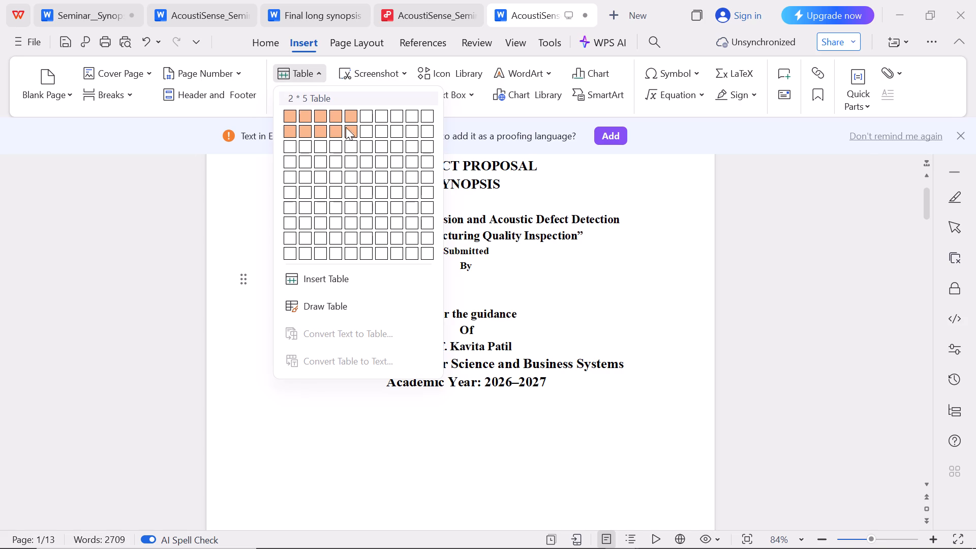
click(310, 118)
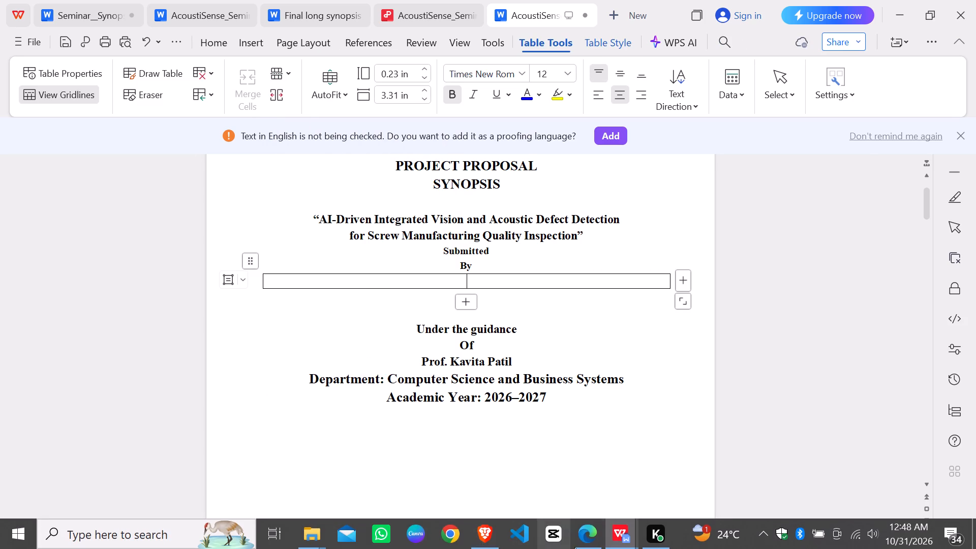
Switch to Microsoft Edge to consult the cover page of the AcoustiSense seminar report PDF.
click(577, 534)
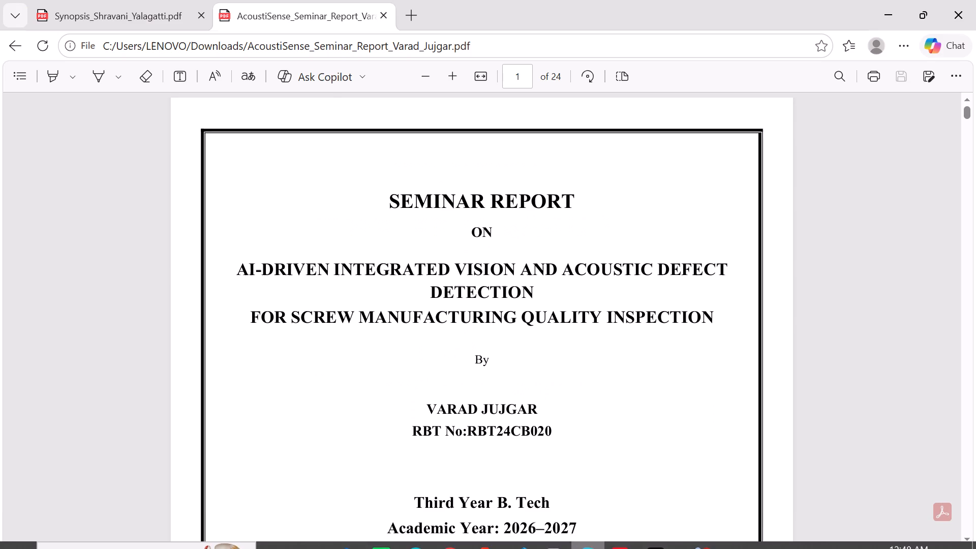
In Microsoft Edge, examine the seminar report cover and the student table and layout on the reference synopsis PDF's cover page.
scroll(448, 320, down, 6)
scroll(450, 328, up, 9)
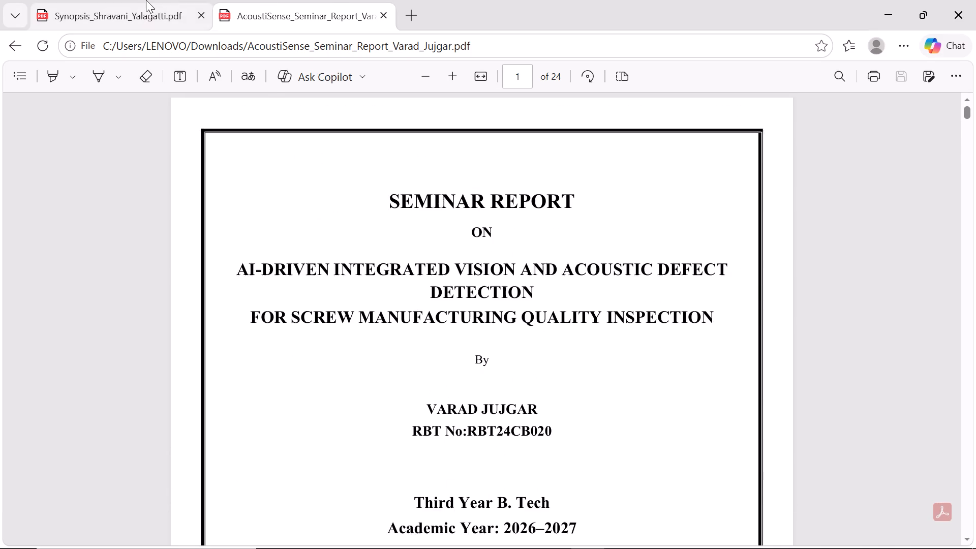
click(146, 0)
scroll(380, 257, up, 20)
scroll(380, 257, up, 6)
scroll(380, 257, down, 3)
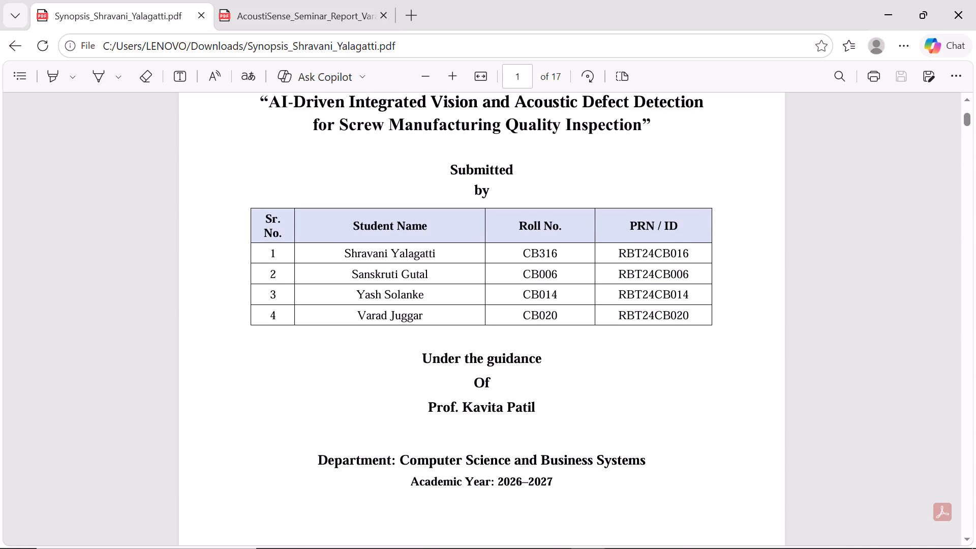
Switch back to WPS Office and delete the empty two-column table below "Submitted By" on the cover page.
key(alt+Tab)
key(alt+Tab)
key(alt+Tab)
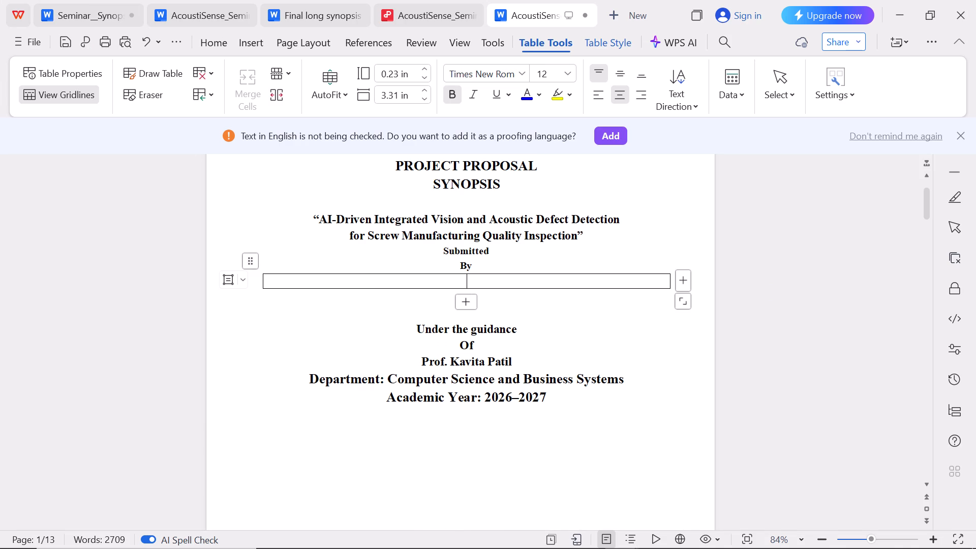
click(251, 264)
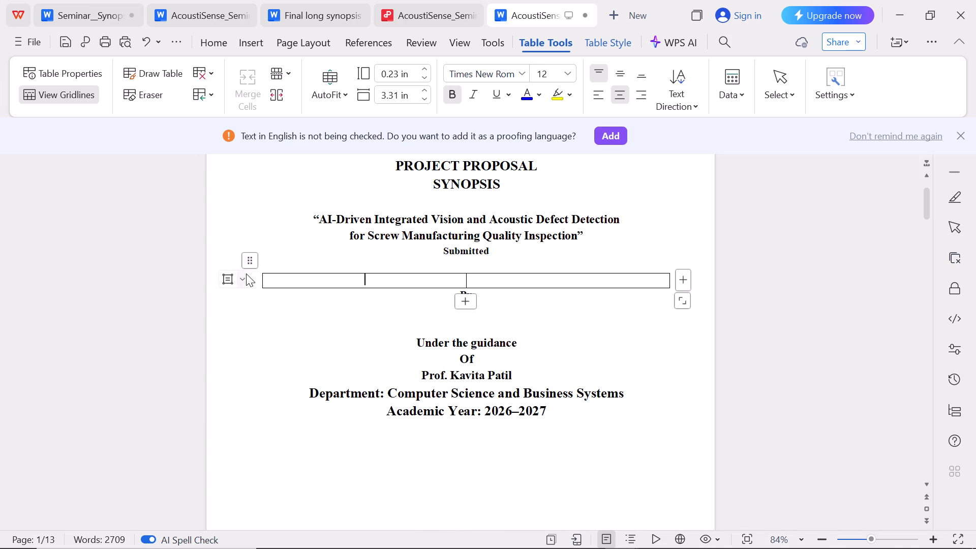
click(257, 257)
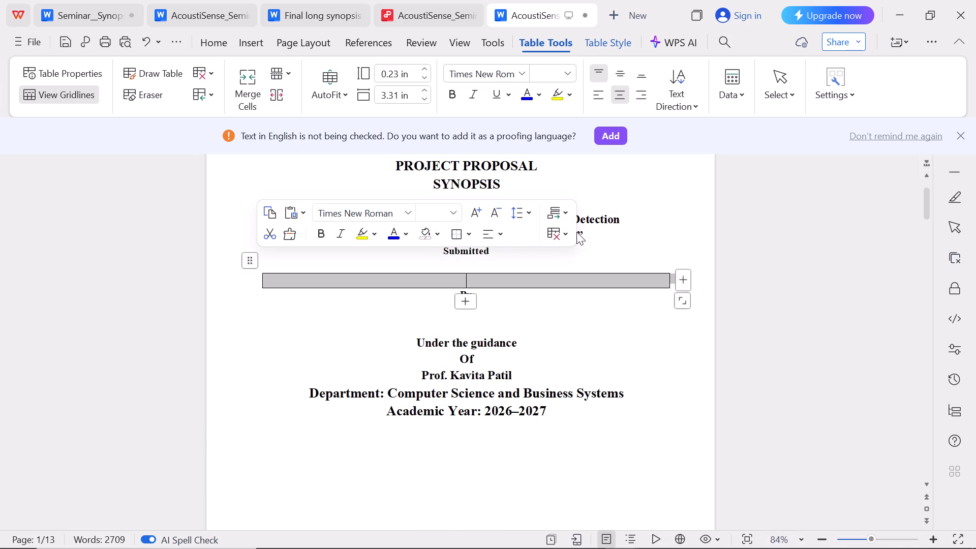
click(548, 230)
click(560, 263)
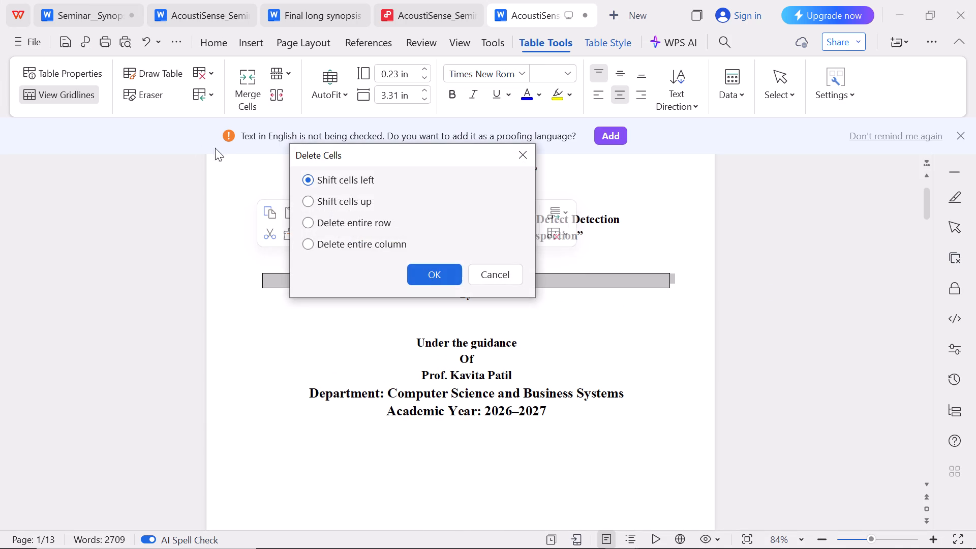
click(434, 272)
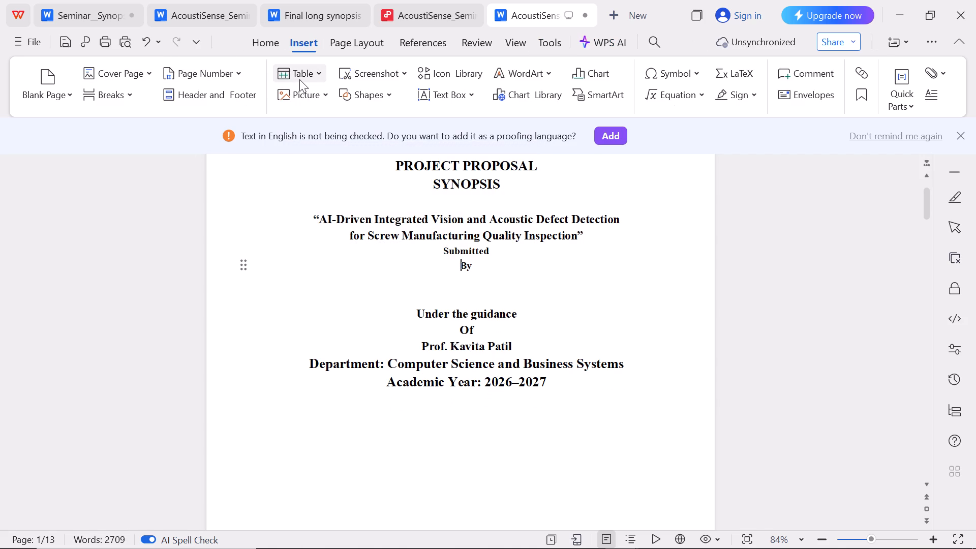
Add a new line below "By" and insert a table with one row and four columns there.
click(484, 263)
key(Return)
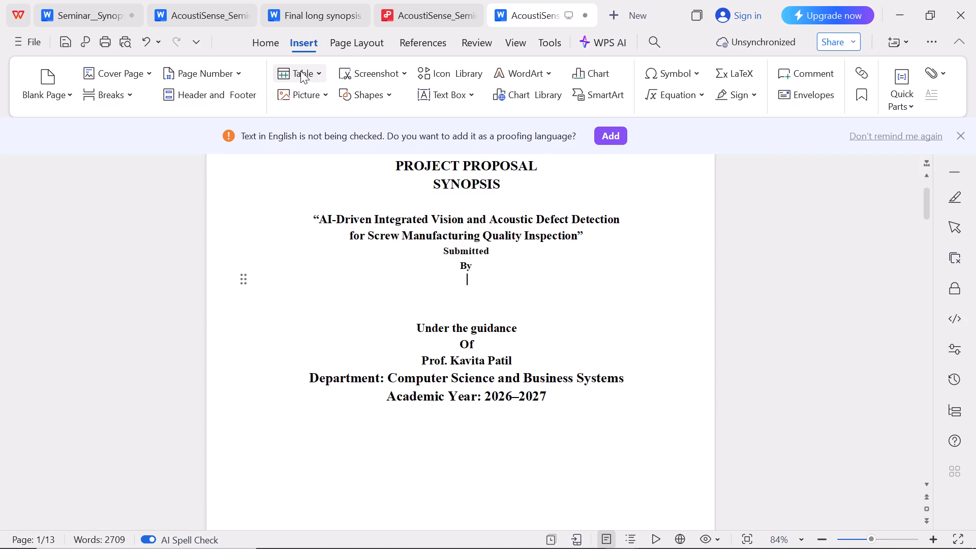
click(300, 71)
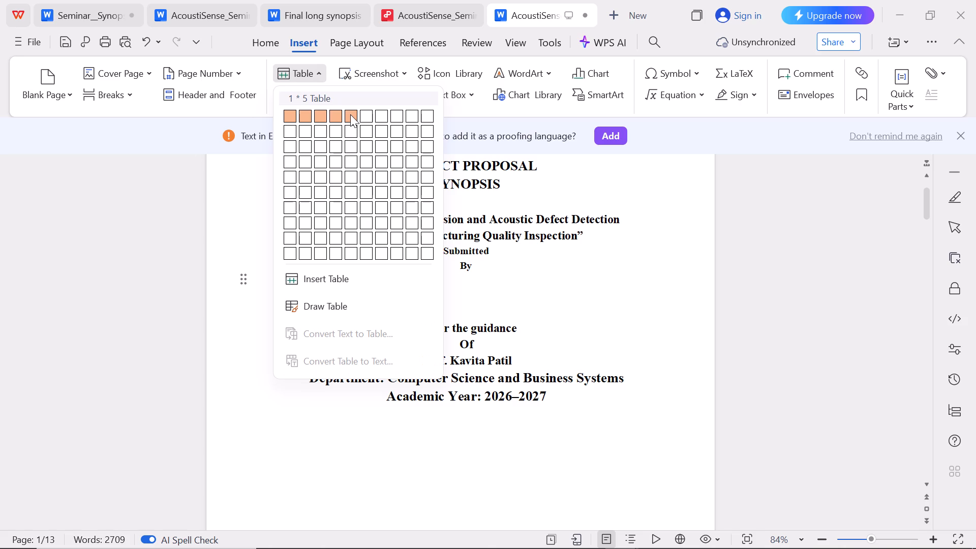
click(338, 114)
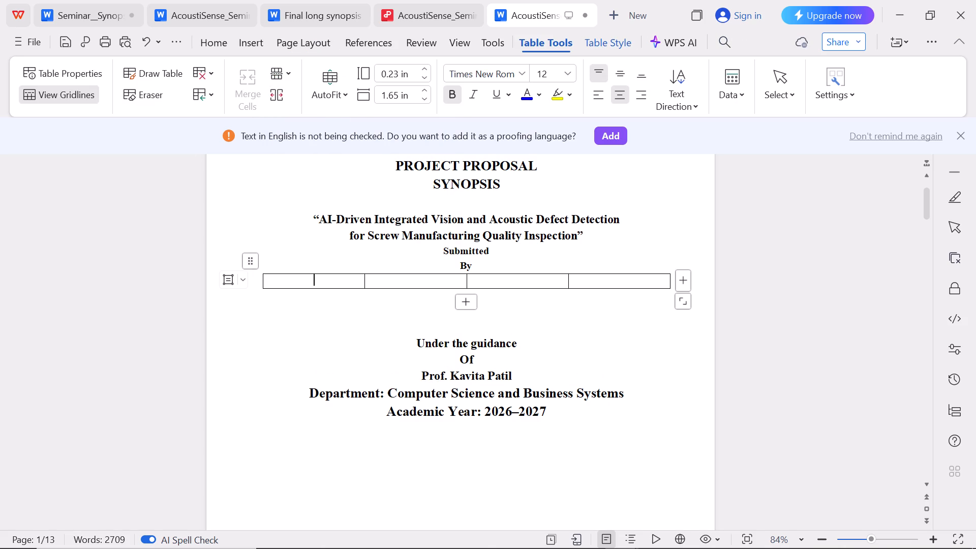
In Microsoft Edge, copy the student table's header text, from Sr. No. to PRN / ID, from the reference synopsis PDF.
key(alt+Tab)
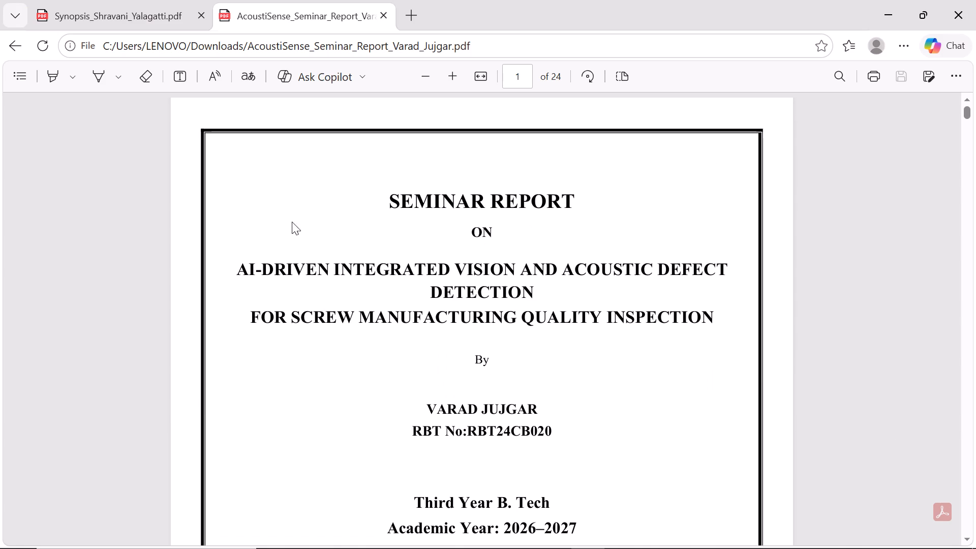
key(alt+Tab)
key(alt+Tab)
click(130, 0)
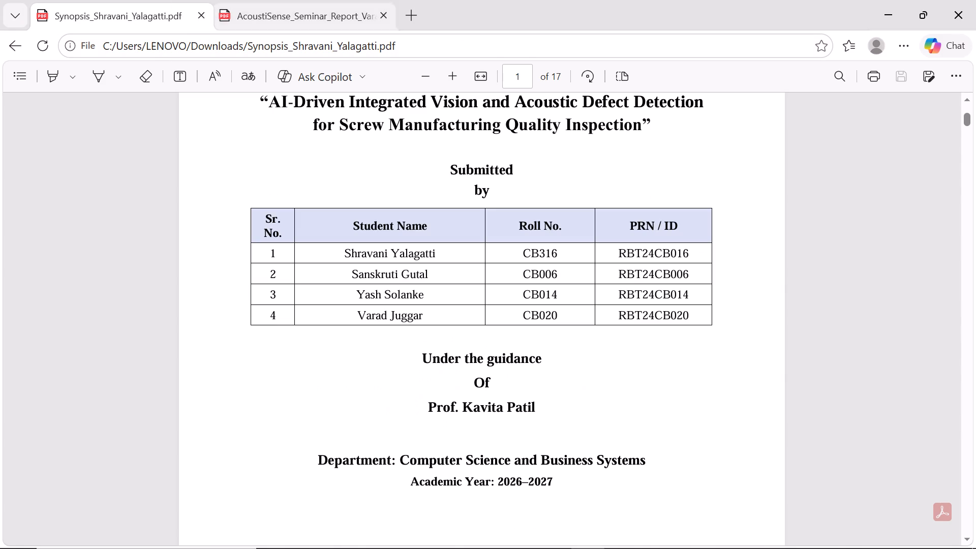
drag(262, 222, 526, 221)
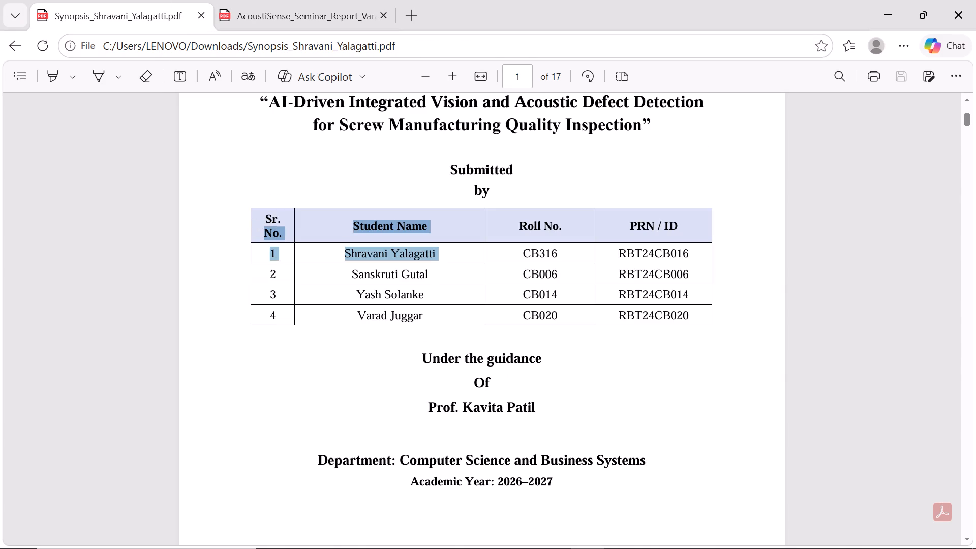
drag(526, 221, 682, 226)
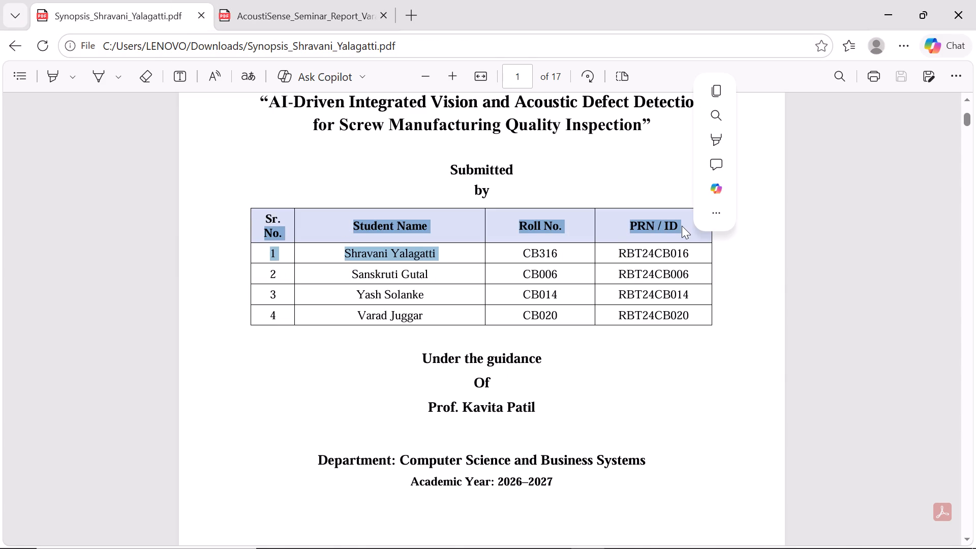
key(ctrl+c)
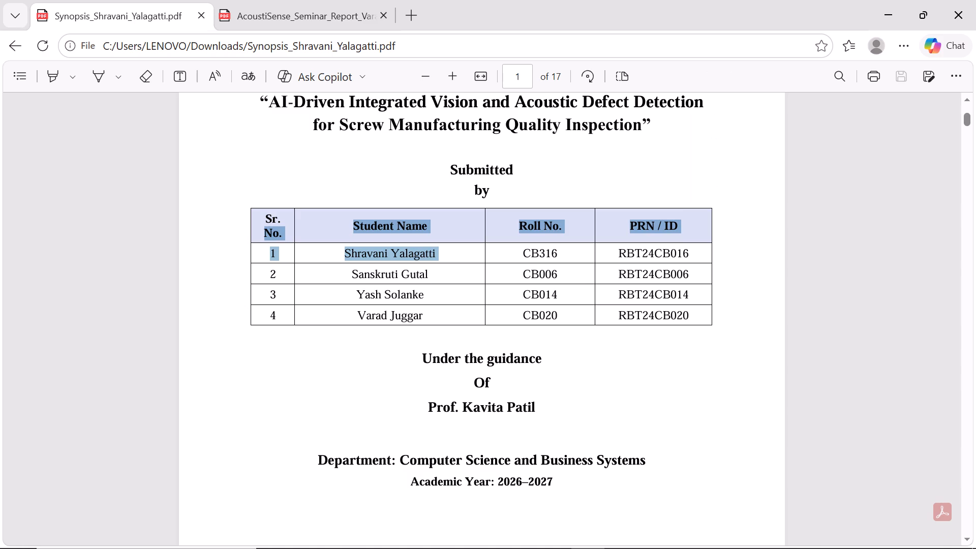
Back in WPS Office, enter "Sr." in the first cell of the cover page's four-column table.
key(alt+Tab)
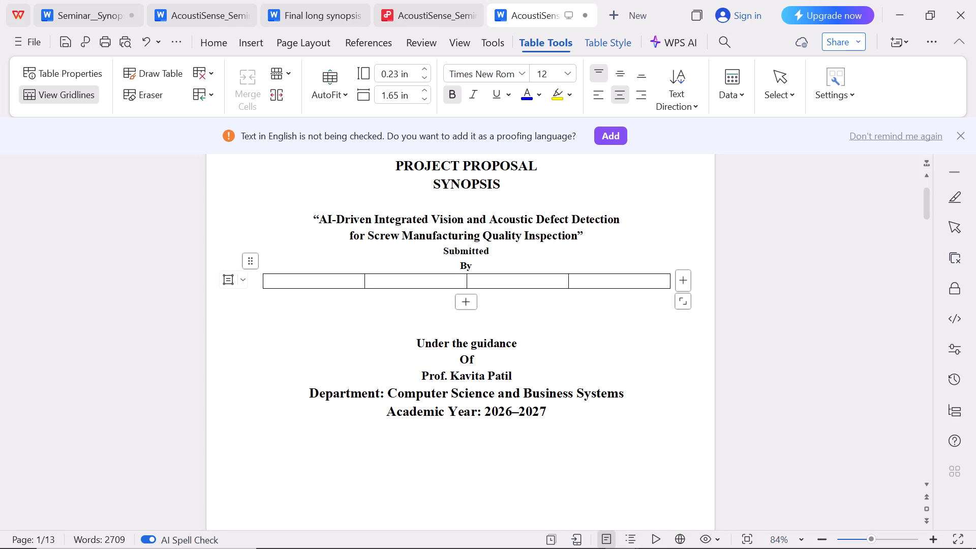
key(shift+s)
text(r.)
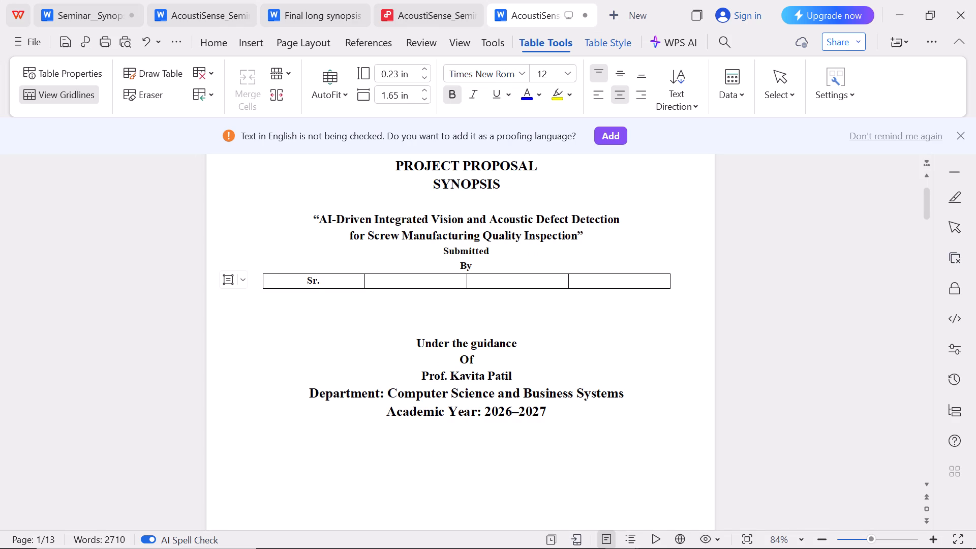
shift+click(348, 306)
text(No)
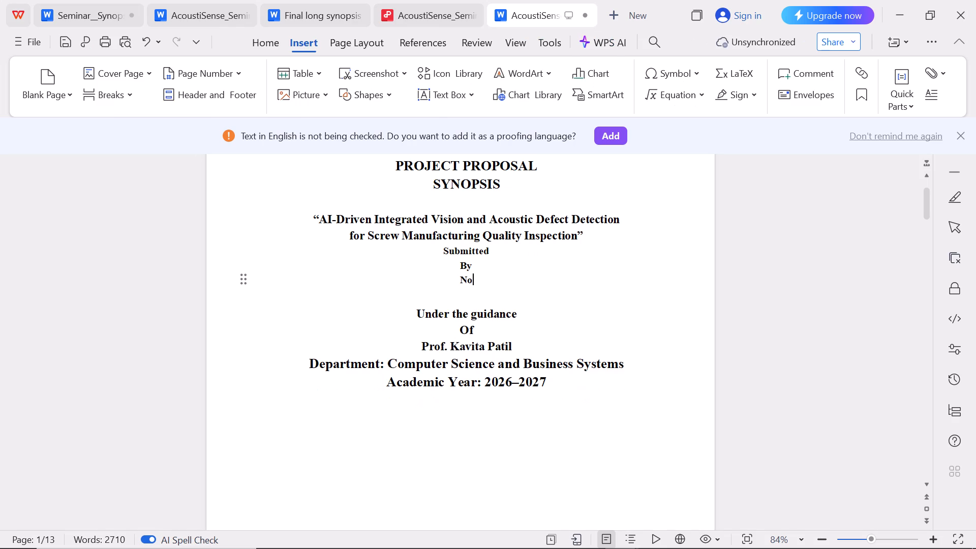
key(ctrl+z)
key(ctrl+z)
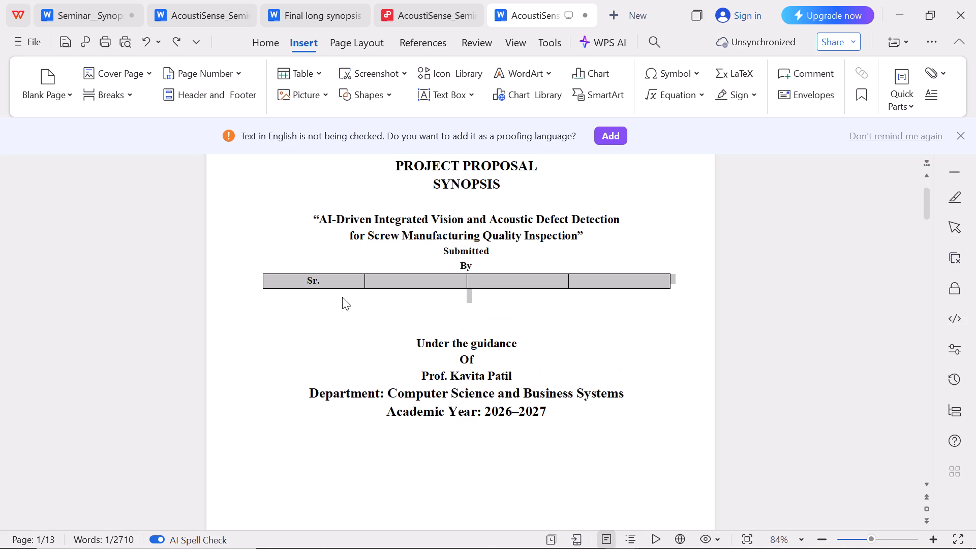
Complete the first header cell of the cover-page table as "Sr.No" and enter "Student Name" in the second cell.
click(340, 281)
text(No)
double_click(405, 281)
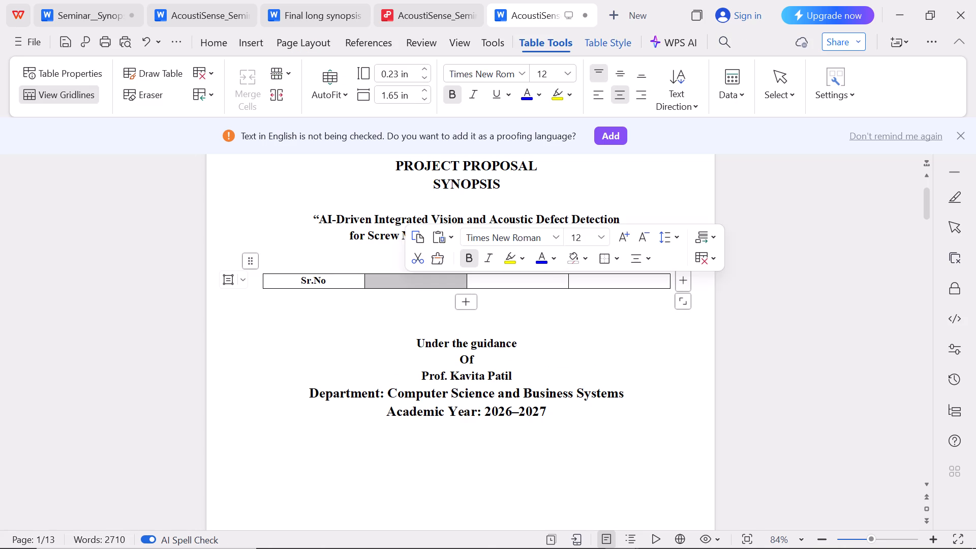
click(405, 281)
click(405, 281)
click(405, 281)
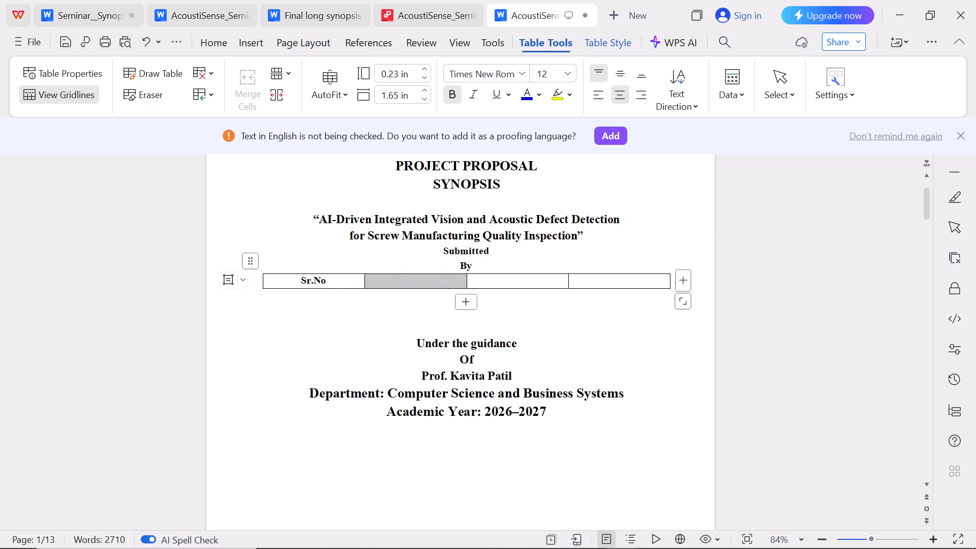
key(shift+s)
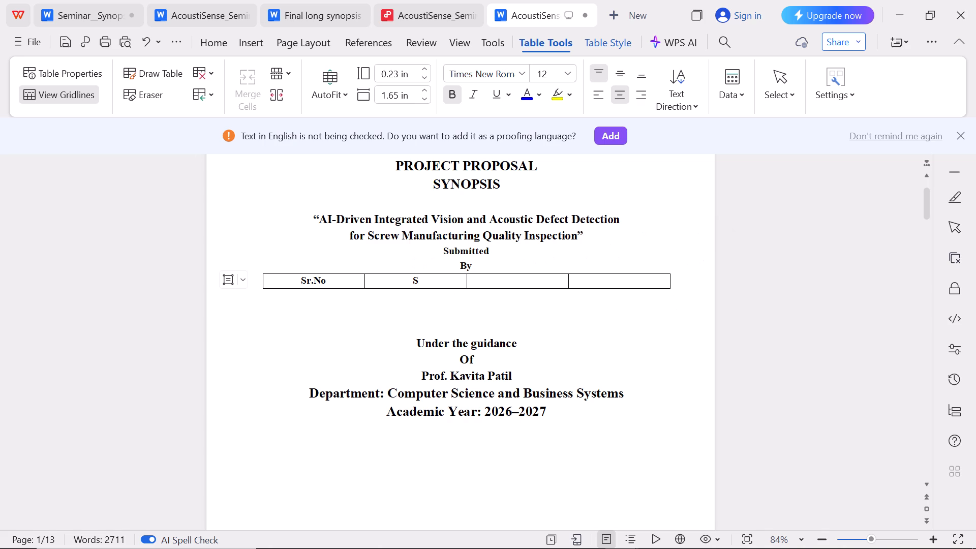
text(tudent Name)
key(space)
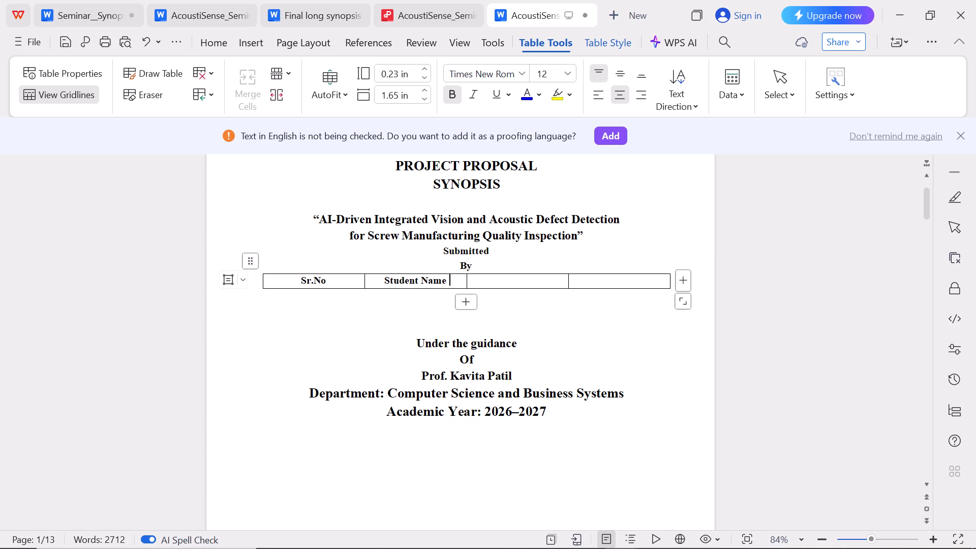
Enter "Roll .No" in the third header cell of the cover-page table.
click(510, 278)
text(Rool)
key(BackSpace)
key(BackSpace)
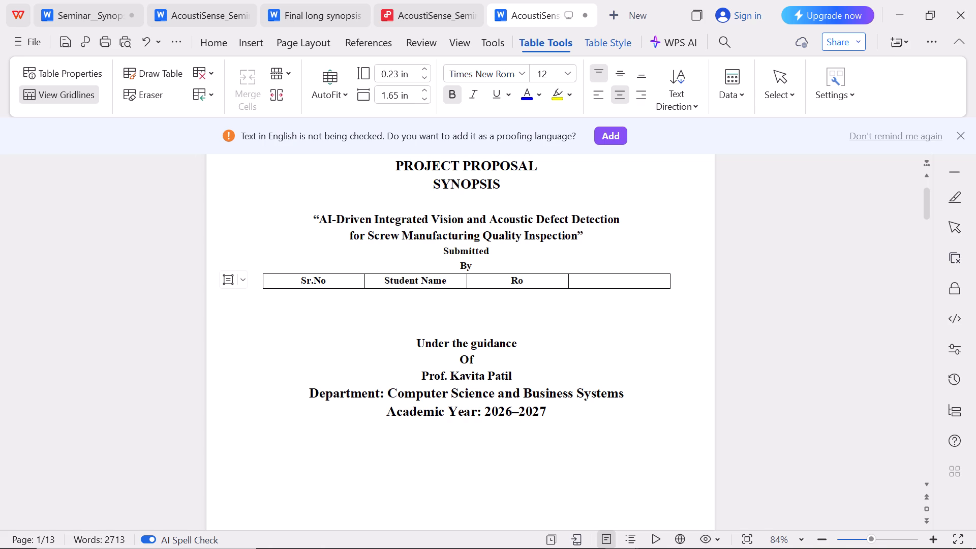
text(ll)
text(.])
key(BackSpace)
key(BackSpace)
key(space)
key(period)
text(No)
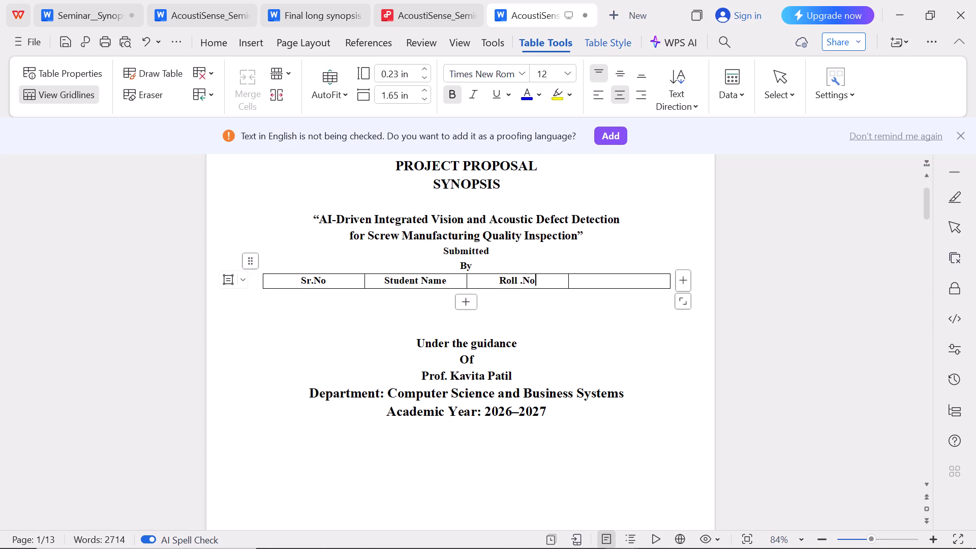
Enter "PRN .No" in the fourth header cell and check the header row against the reference synopsis PDF in Microsoft Edge.
click(602, 284)
text(PRN)
key(space)
text(n)
key(BackSpace)
text(.N)
key(shift+o)
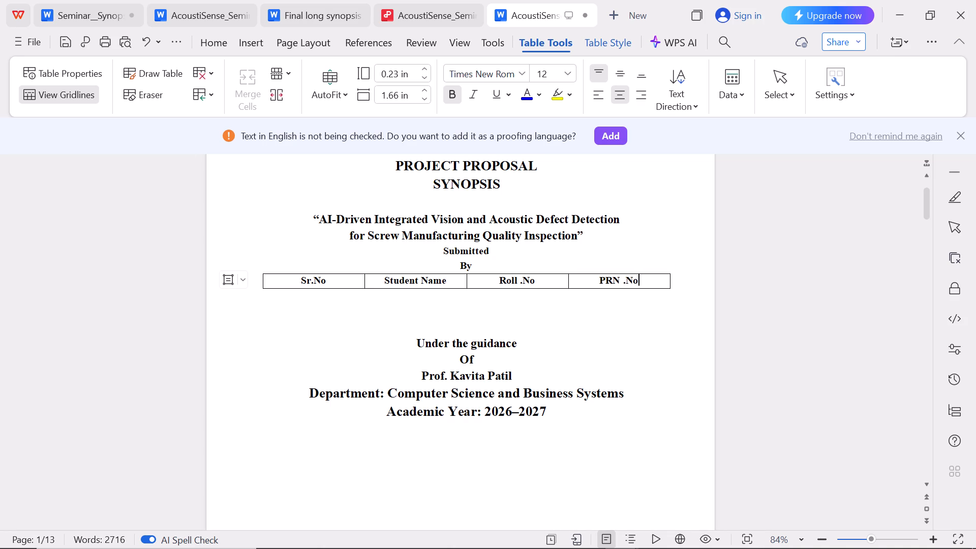
key(alt+Tab)
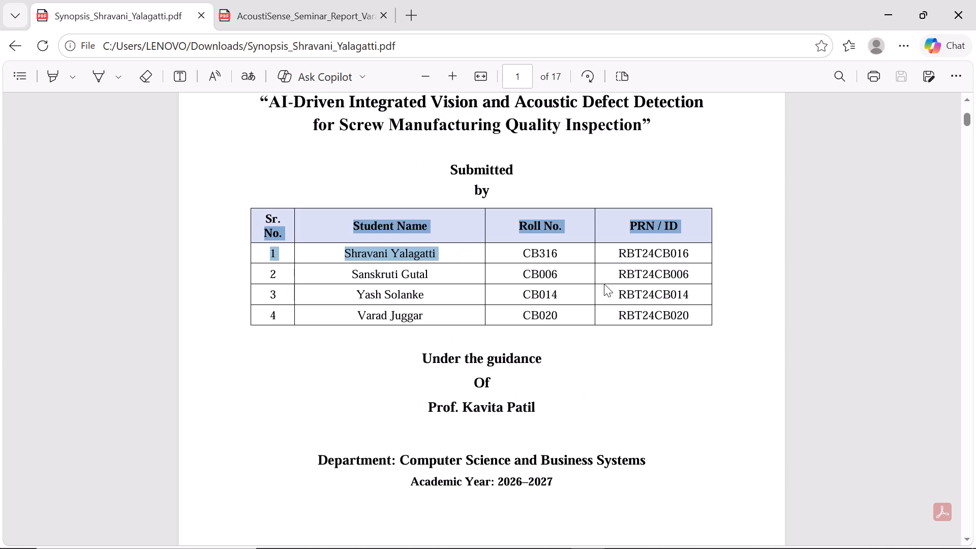
key(alt+Tab)
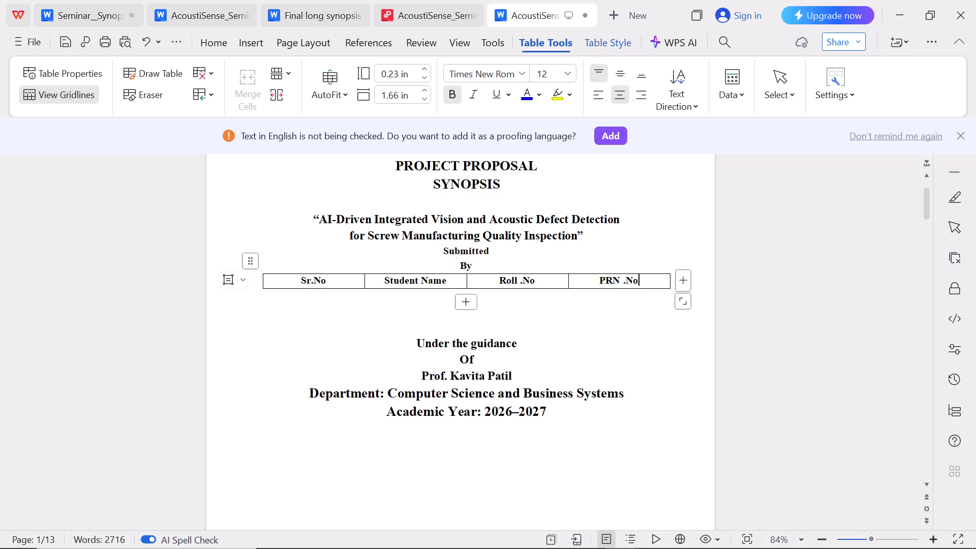
Shorten the fourth header cell of the cover-page table to "PRN".
key(BackSpace)
key(BackSpace)
key(BackSpace)
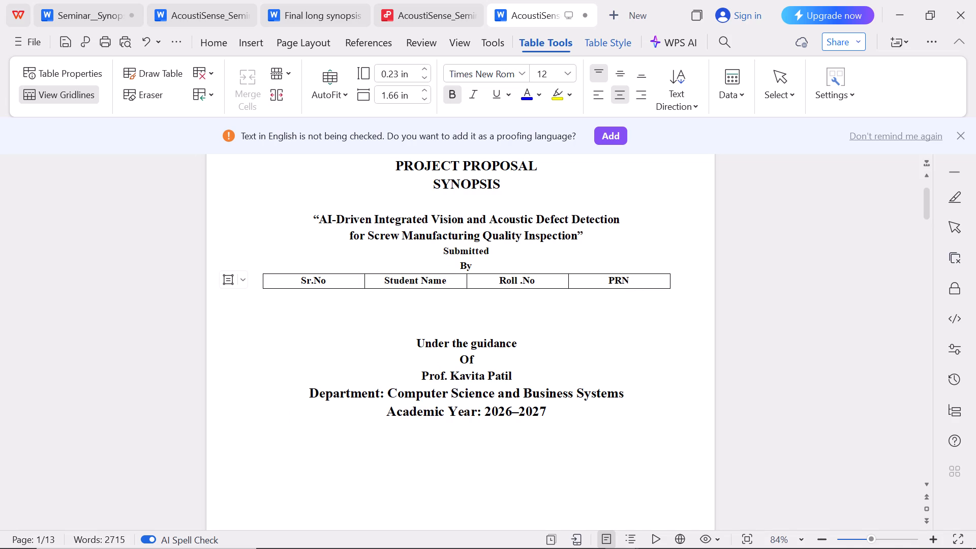
Resize the cover-page table to about 0.36 in row height and 1.62 in column width, and add a row below the header.
drag(683, 300, 683, 318)
drag(684, 320, 678, 315)
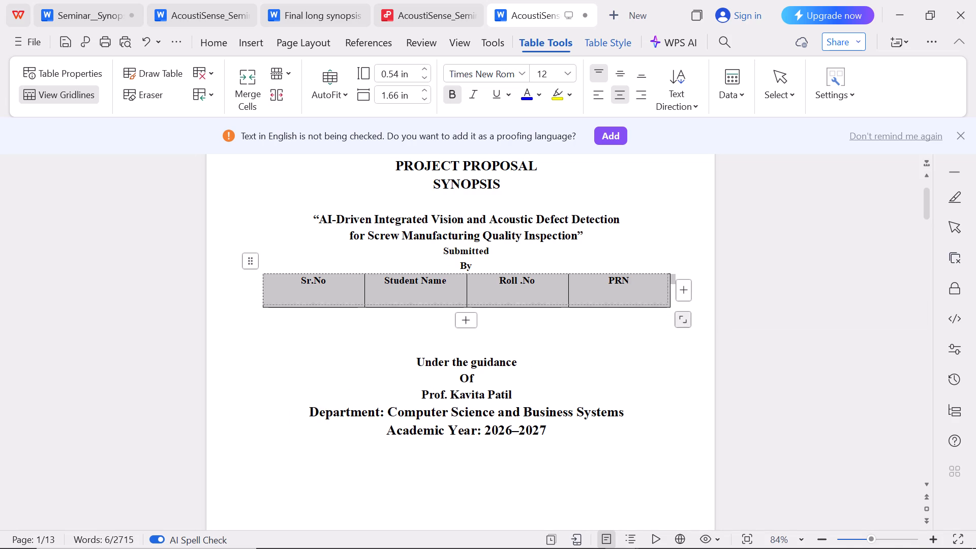
drag(678, 315, 675, 309)
click(452, 305)
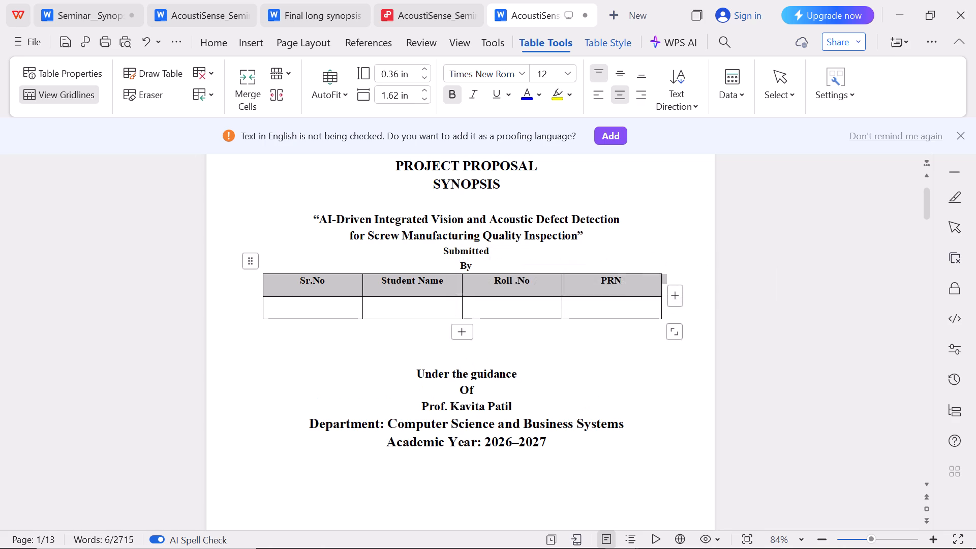
Start filling the first student row of the cover-page table, entering 1 under "Sr.No" and moving on to the "Student Name" cell.
click(334, 304)
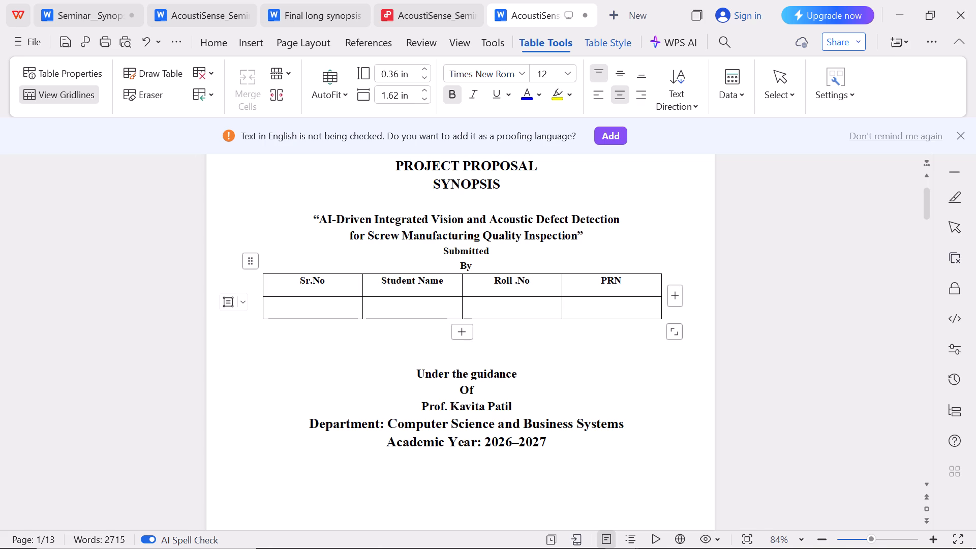
key(1)
click(381, 312)
click(630, 544)
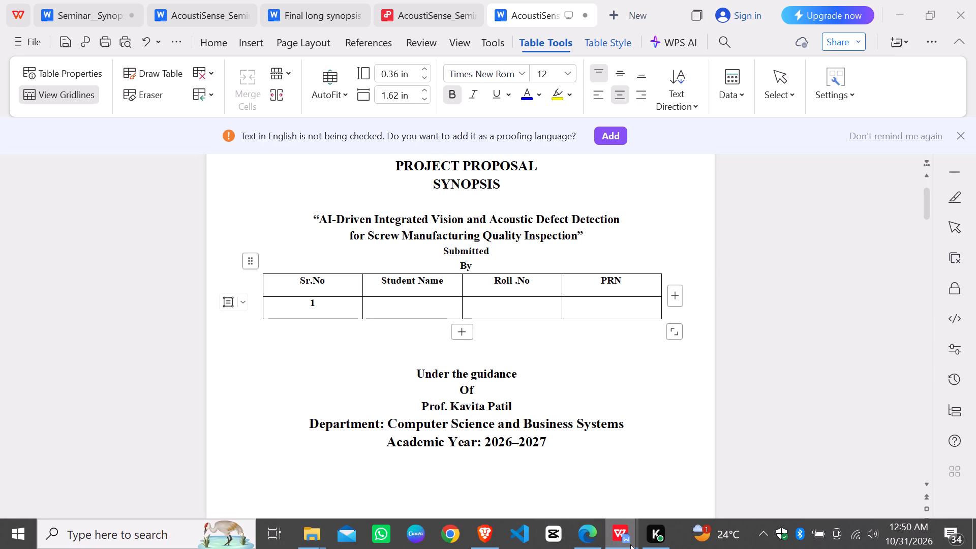